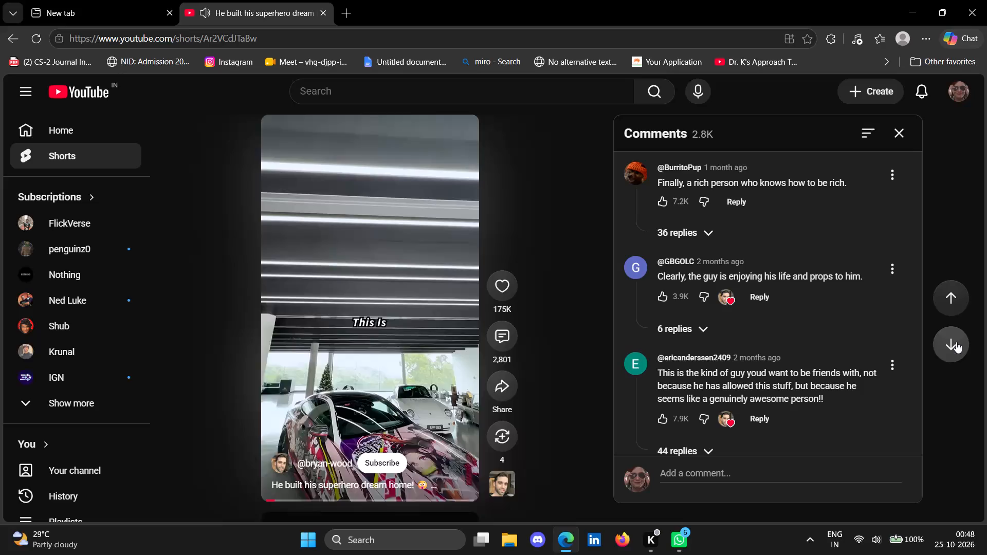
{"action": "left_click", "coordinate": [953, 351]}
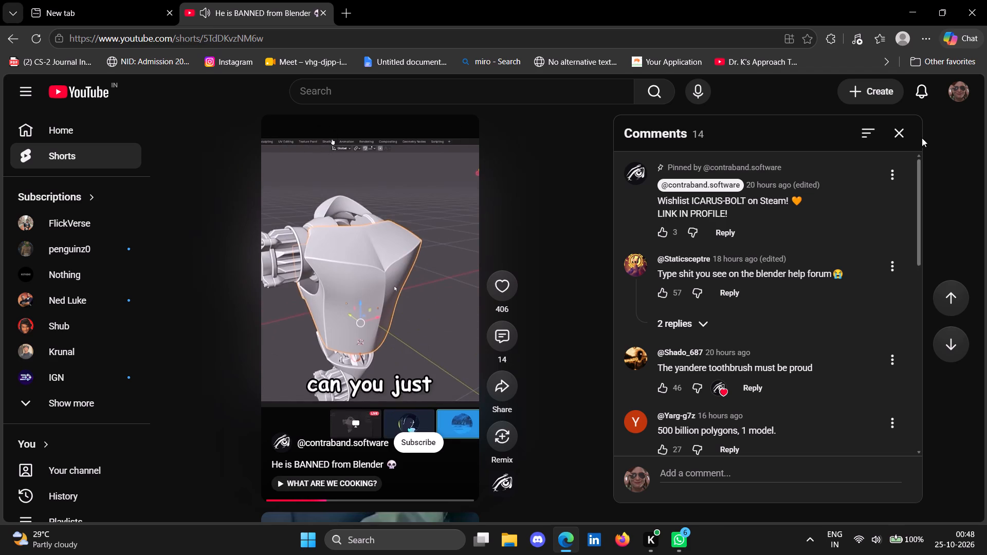
Open the channel's Content page in YouTube Studio.
{"action": "left_click", "coordinate": [956, 100]}
{"action": "left_click", "coordinate": [840, 135]}
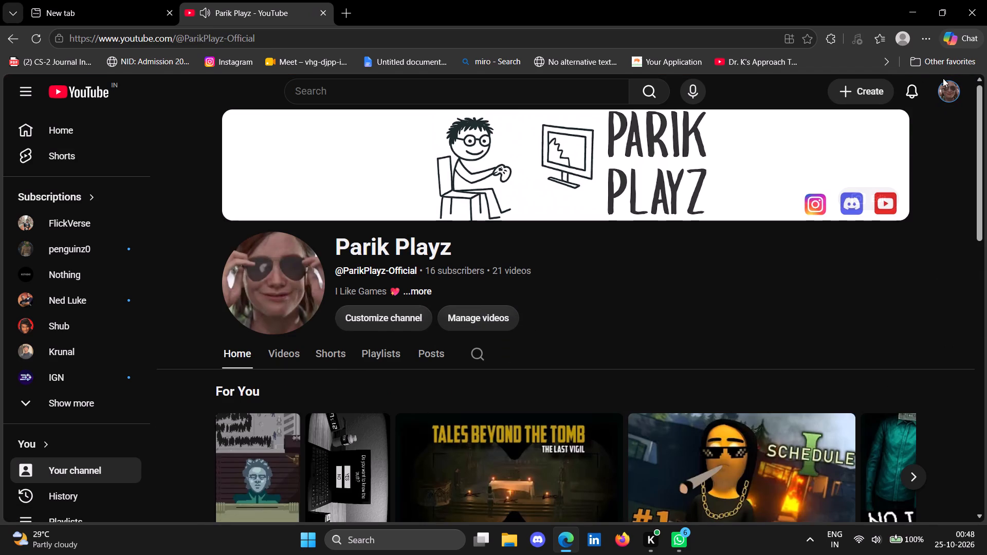
{"action": "left_click", "coordinate": [951, 95]}
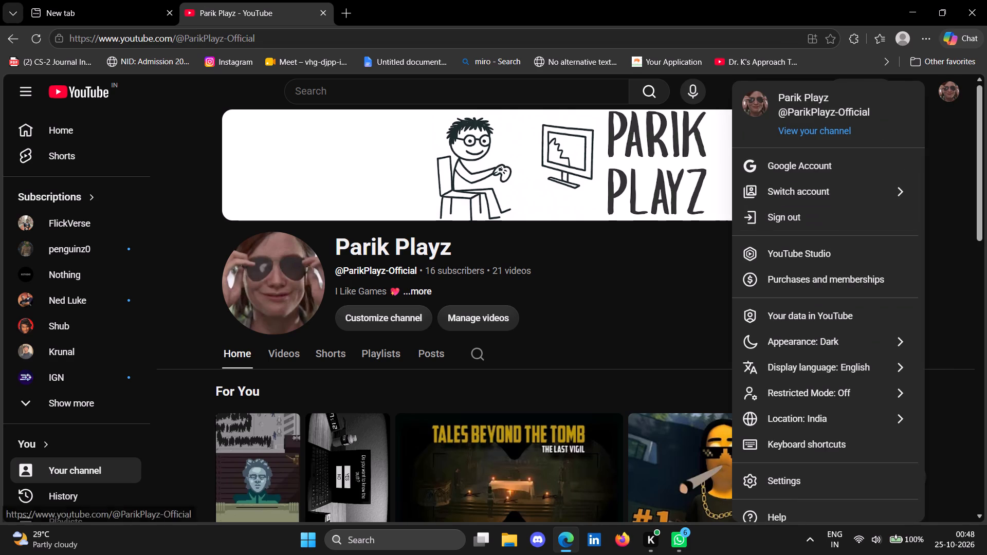
{"action": "left_click", "coordinate": [807, 260]}
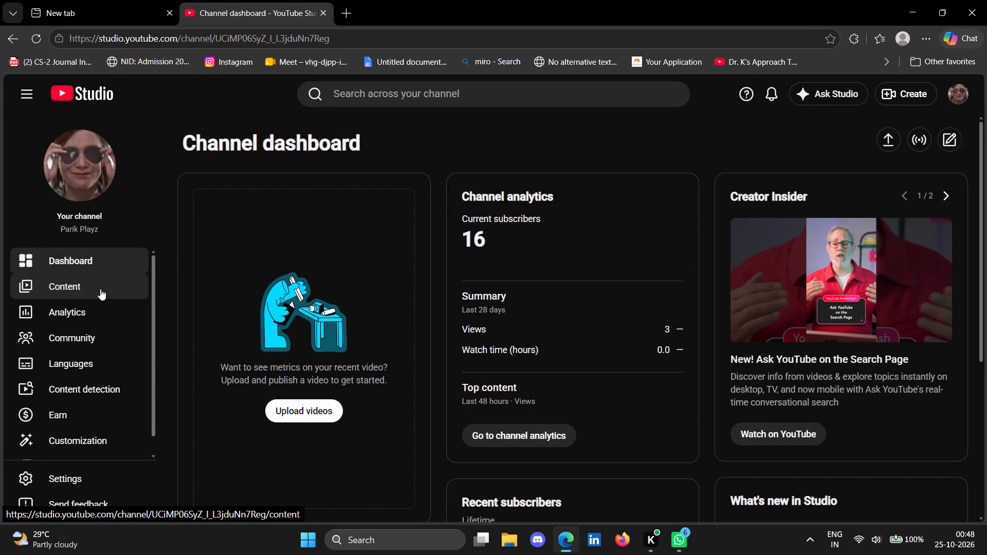
{"action": "left_click", "coordinate": [100, 289]}
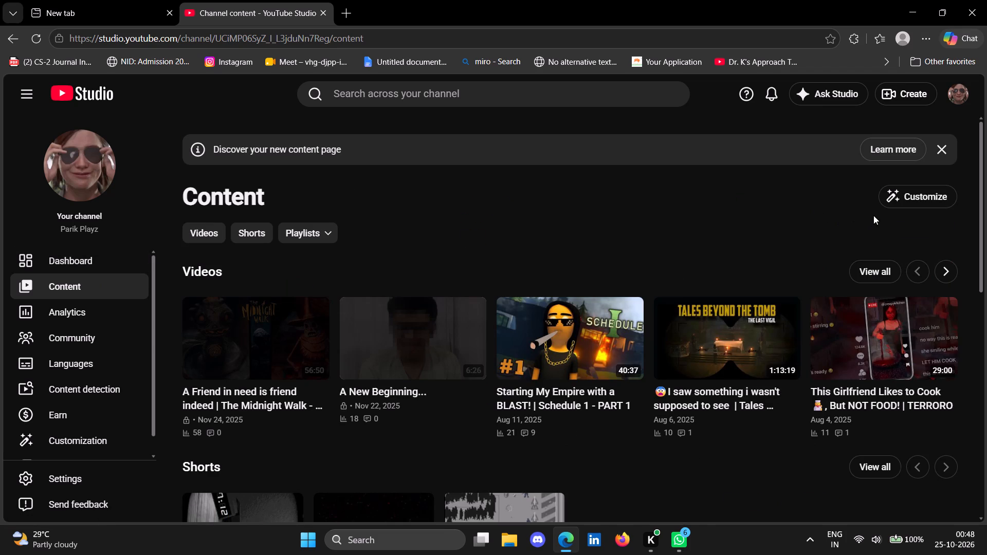
Go through the introduction to the new content page and dismiss its notice.
{"action": "left_click", "coordinate": [323, 155]}
{"action": "left_click", "coordinate": [915, 155]}
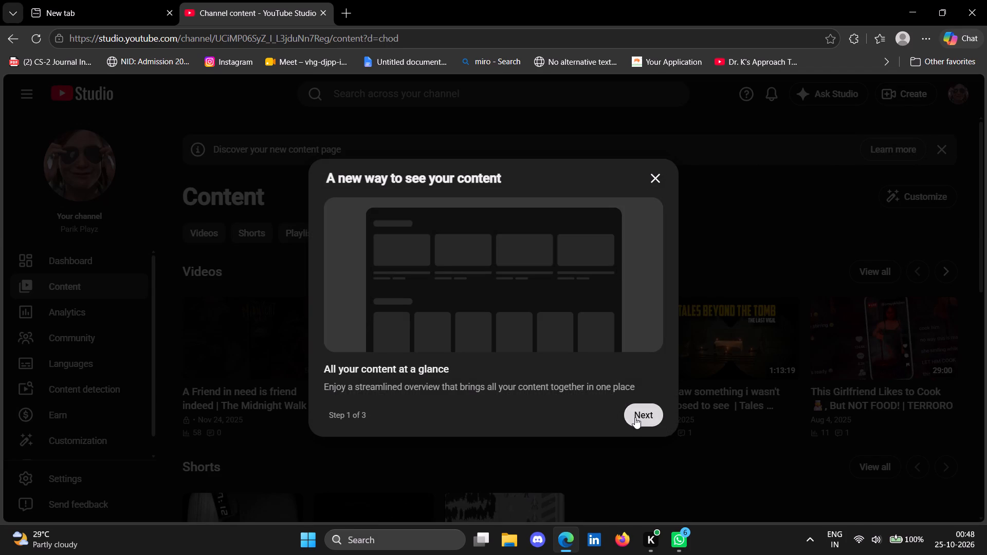
{"action": "left_click", "coordinate": [636, 422]}
{"action": "left_click", "coordinate": [642, 425]}
{"action": "left_click", "coordinate": [642, 425]}
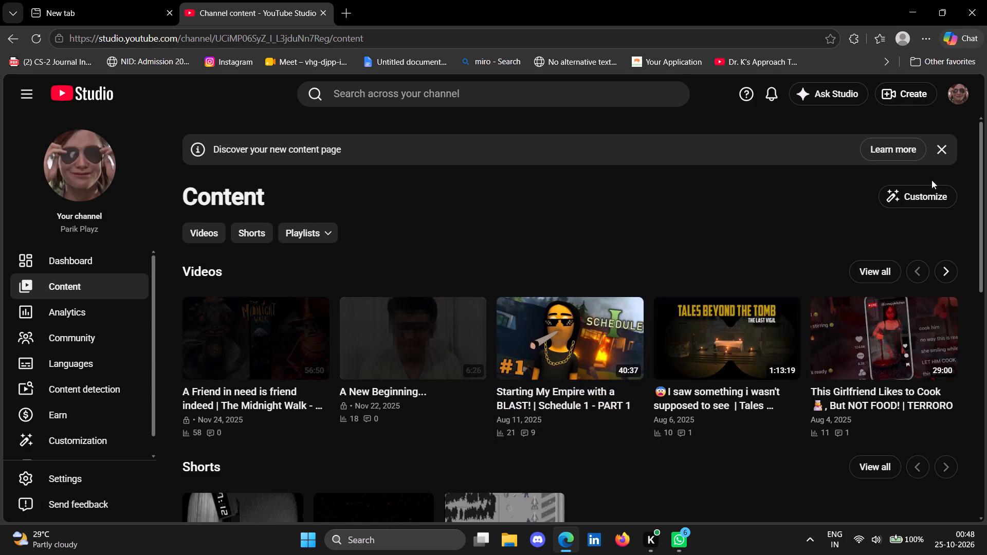
{"action": "left_click", "coordinate": [908, 156]}
{"action": "left_click", "coordinate": [644, 188]}
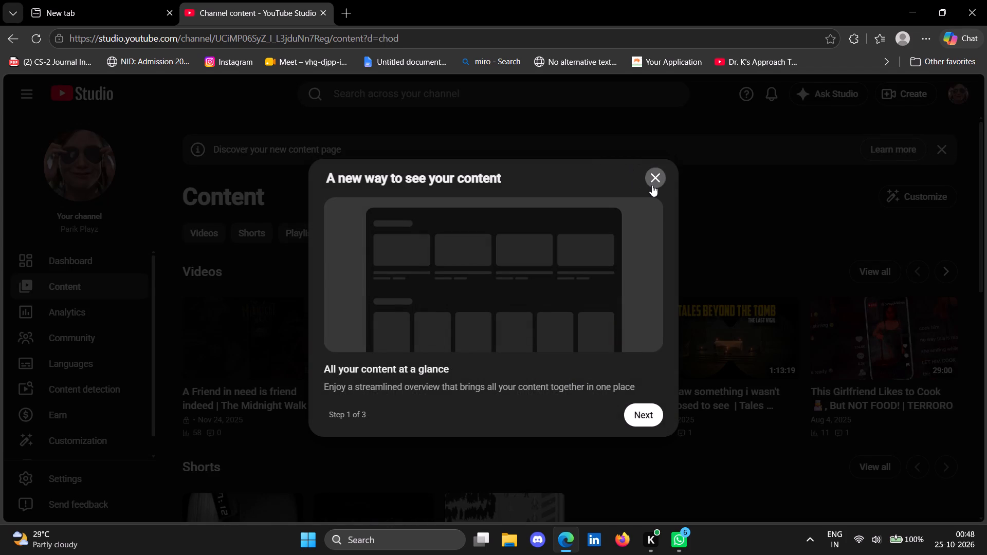
{"action": "left_click", "coordinate": [652, 185]}
{"action": "left_click", "coordinate": [946, 146]}
Look over the channel's existing videos and Shorts on the Content page.
{"action": "scroll", "coordinate": [701, 260], "scroll_direction": "down", "scroll_amount": 4}
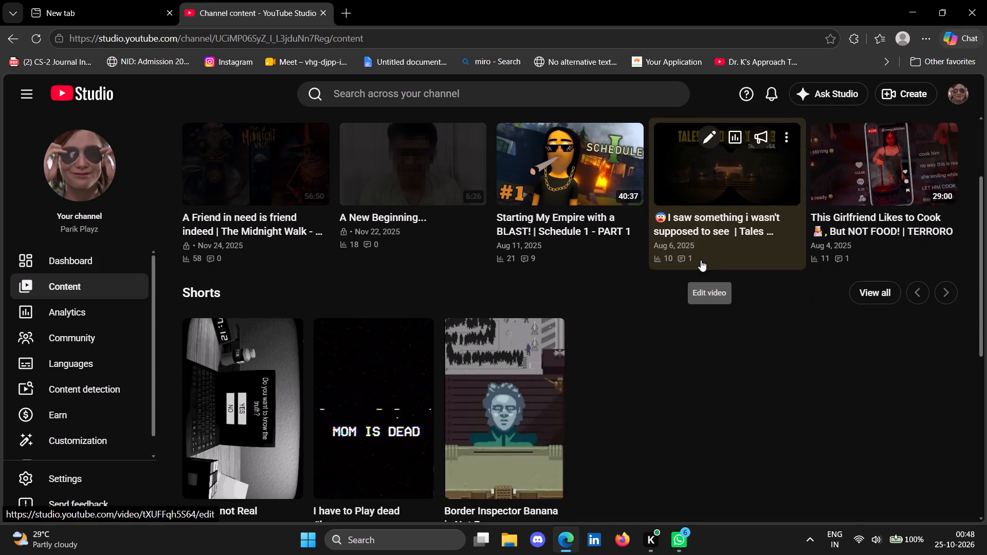
{"action": "scroll", "coordinate": [701, 260], "scroll_direction": "down", "scroll_amount": 2}
{"action": "scroll", "coordinate": [701, 260], "scroll_direction": "up", "scroll_amount": 12}
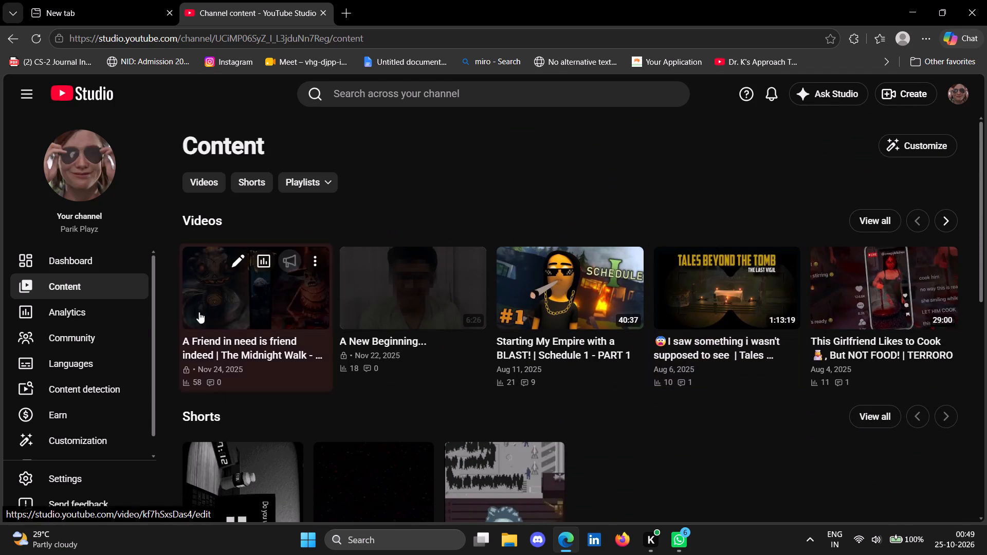
{"action": "left_click", "coordinate": [84, 261]}
{"action": "left_click", "coordinate": [96, 284]}
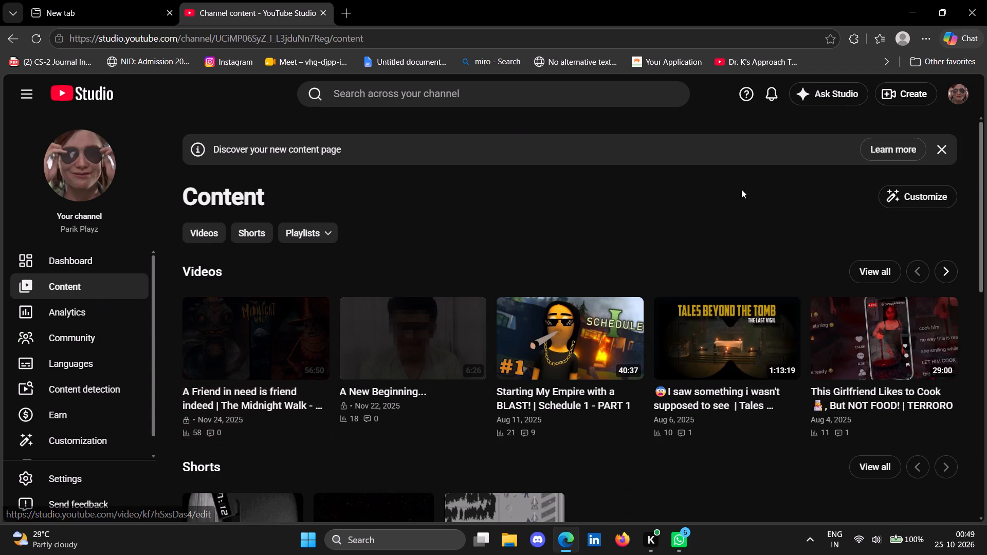
Upload the video file "Vampyr part 1" from the Downloads folder to the channel.
{"action": "left_click", "coordinate": [899, 87]}
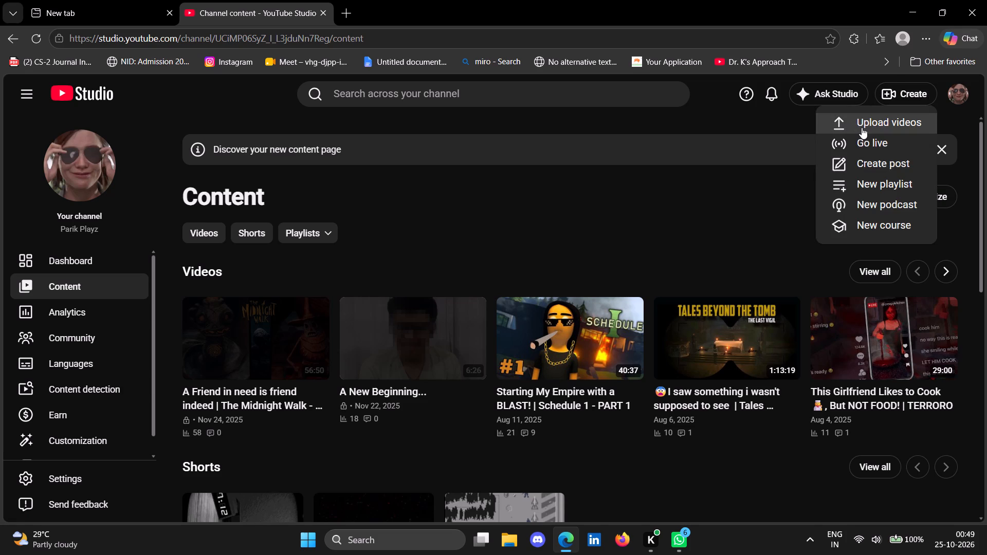
{"action": "left_click", "coordinate": [862, 127]}
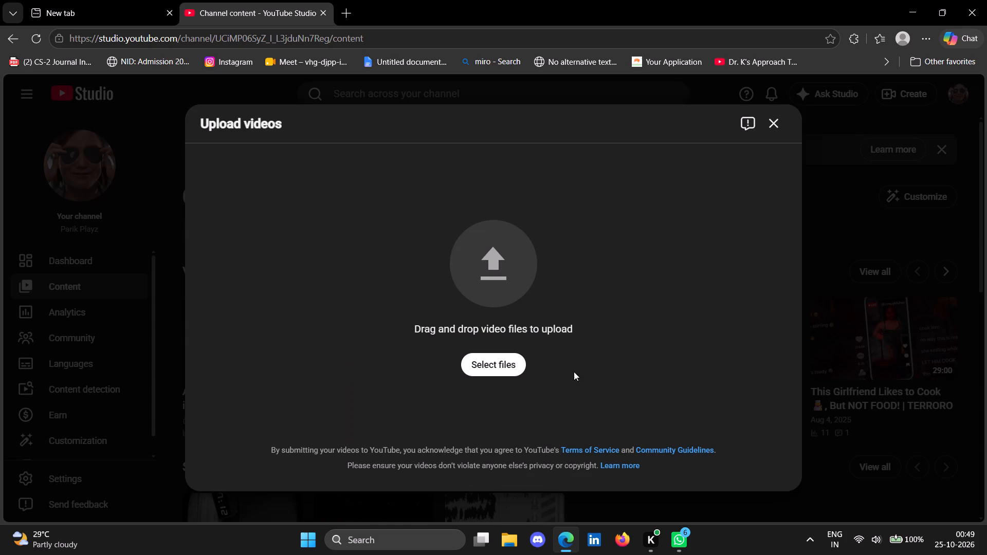
{"action": "left_click", "coordinate": [513, 359]}
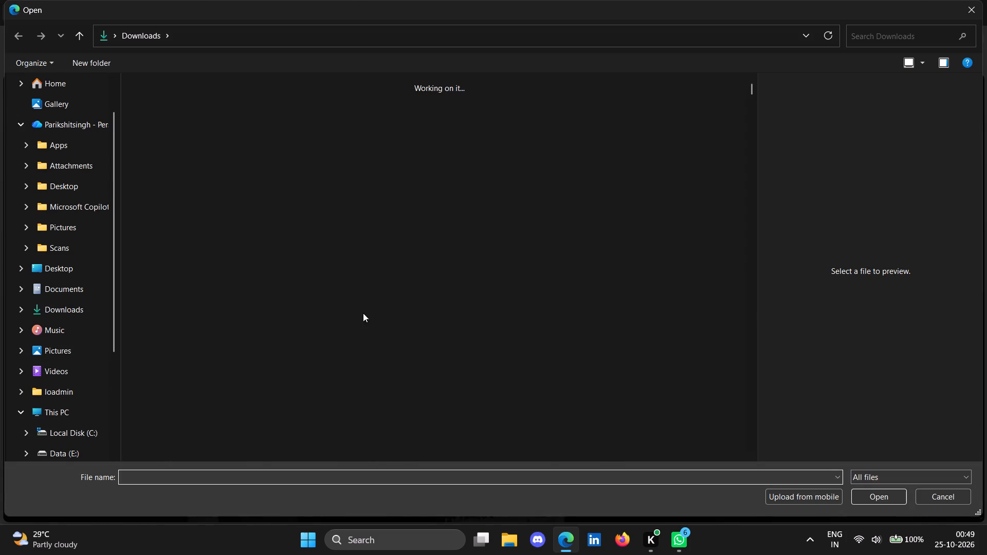
{"action": "scroll", "coordinate": [333, 293], "scroll_direction": "down", "scroll_amount": 1}
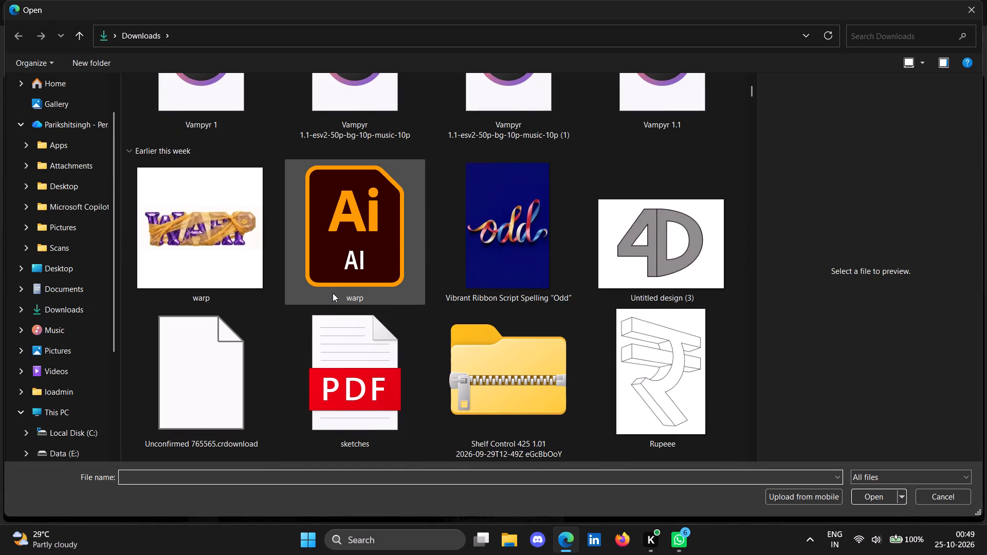
{"action": "scroll", "coordinate": [263, 239], "scroll_direction": "up", "scroll_amount": 1}
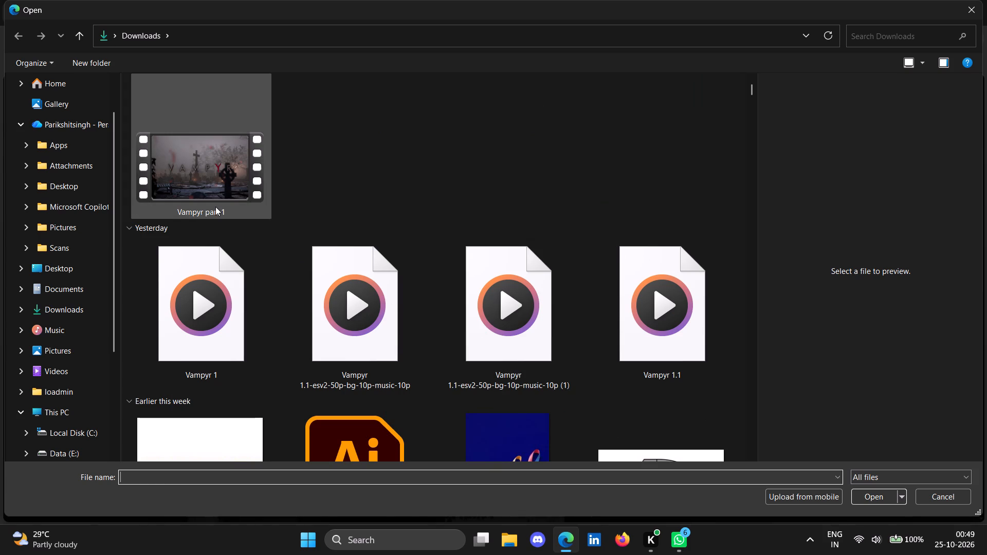
{"action": "left_click", "coordinate": [215, 207]}
{"action": "left_click", "coordinate": [858, 494]}
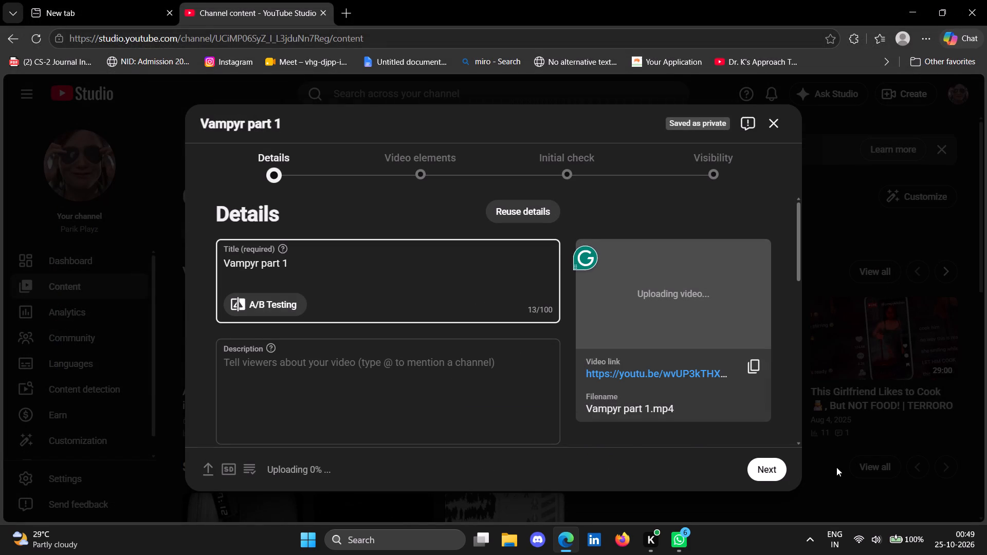
Search YouTube for "bbs" in a separate tab, browse BeastBoyShub's gaming video titles, and return to the upload details.
{"action": "left_click", "coordinate": [356, 0]}
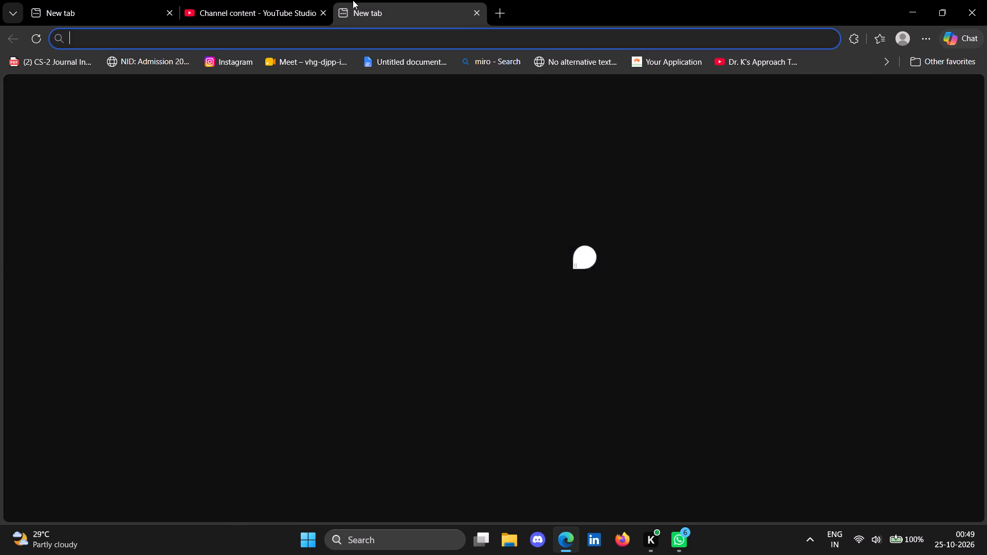
{"action": "left_click", "coordinate": [293, 0]}
{"action": "left_click", "coordinate": [148, 0]}
{"action": "left_click", "coordinate": [242, 128]}
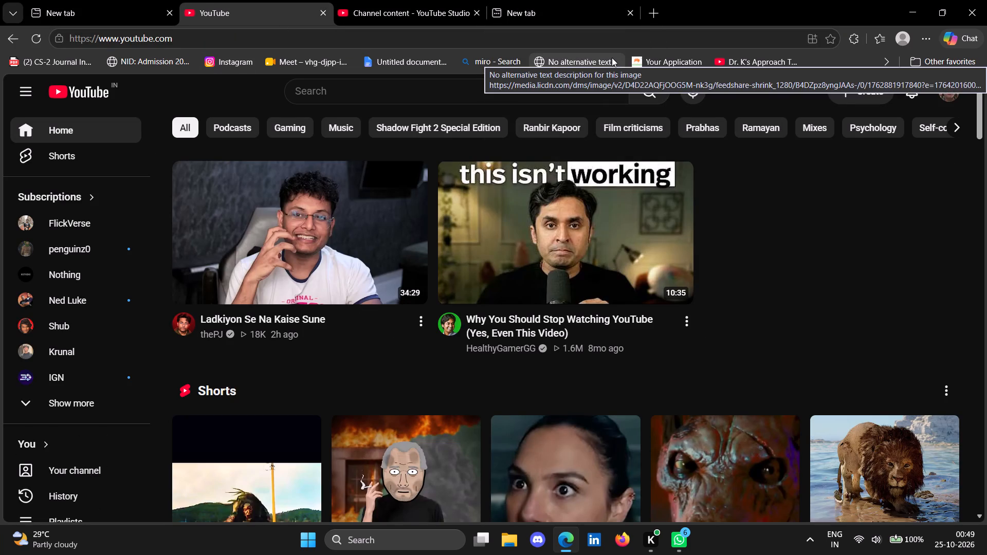
{"action": "left_click", "coordinate": [614, 87]}
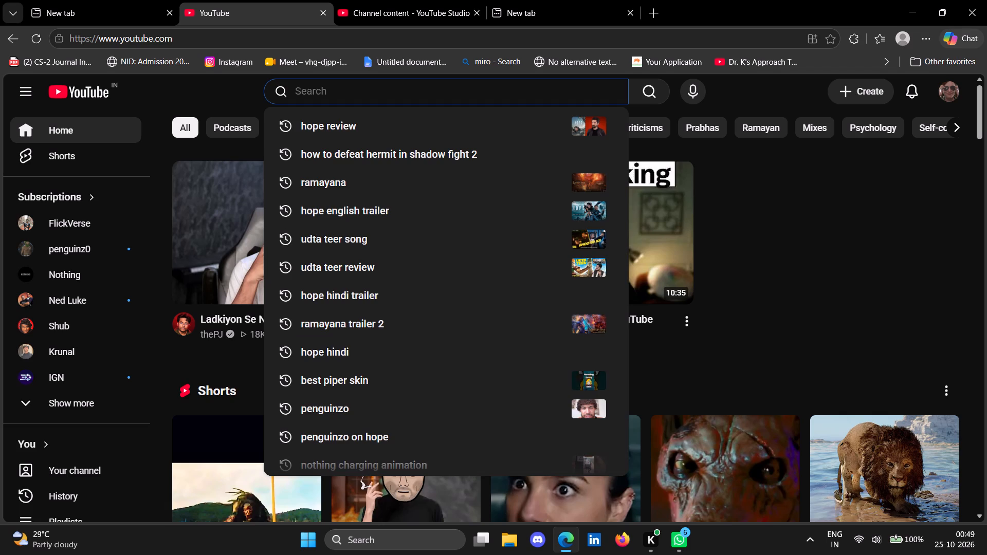
{"action": "type", "text": "bbs"}
{"action": "key", "text": "Return"}
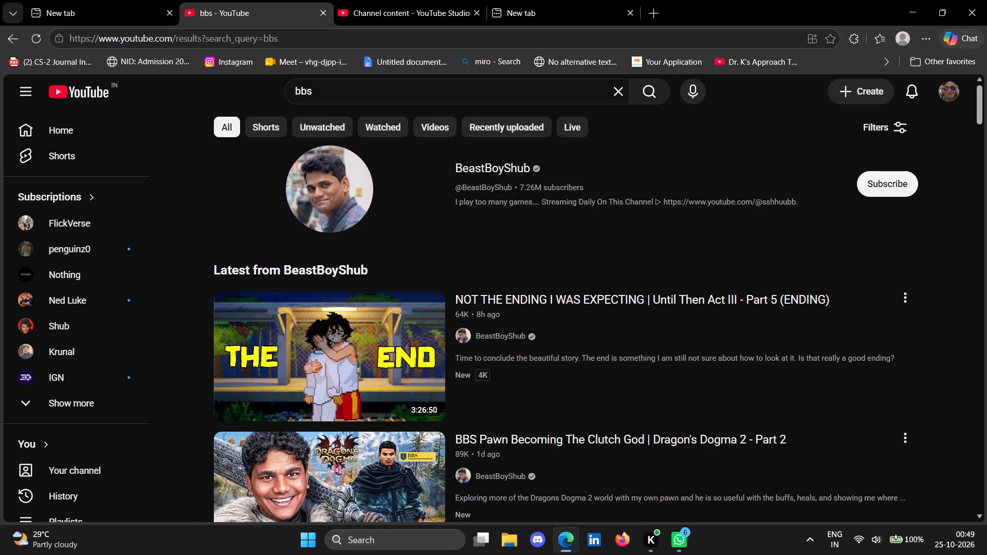
{"action": "scroll", "coordinate": [527, 378], "scroll_direction": "down", "scroll_amount": 3}
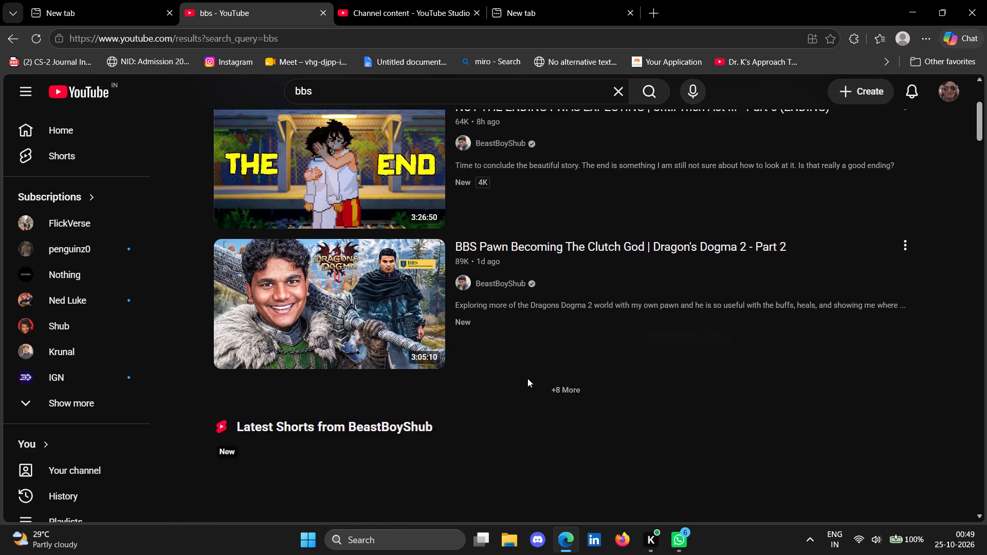
{"action": "scroll", "coordinate": [527, 378], "scroll_direction": "down", "scroll_amount": 2}
{"action": "left_click", "coordinate": [563, 258]}
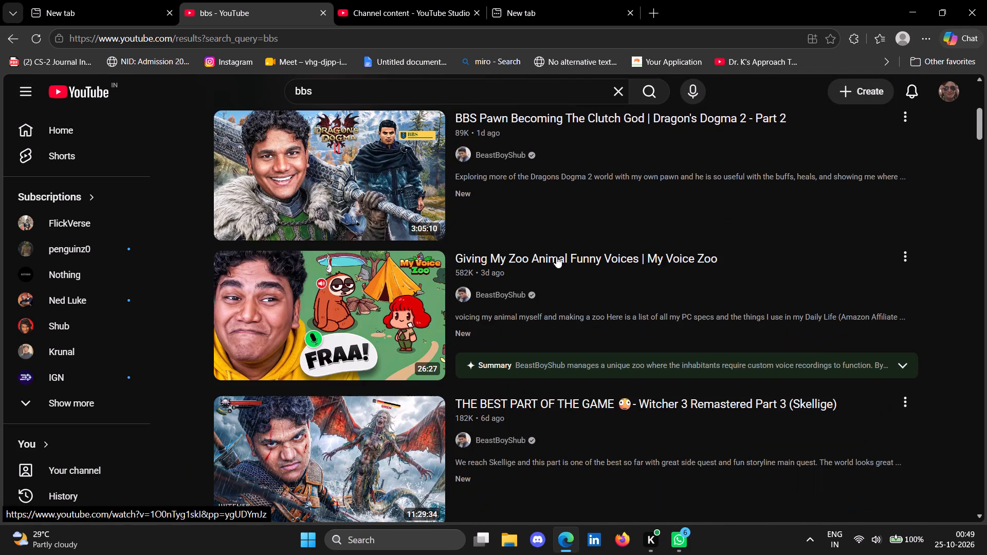
{"action": "left_click", "coordinate": [452, 0]}
{"action": "left_click", "coordinate": [323, 11]}
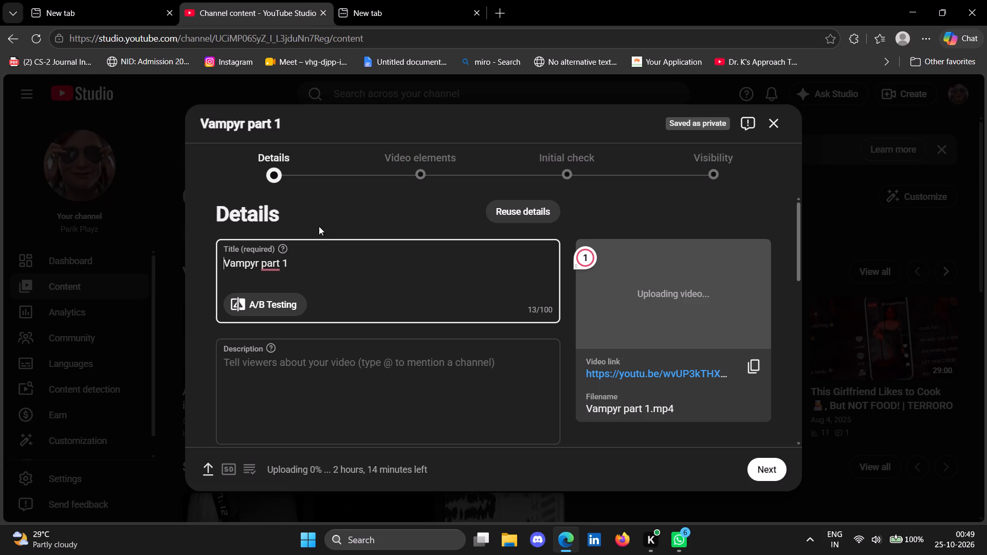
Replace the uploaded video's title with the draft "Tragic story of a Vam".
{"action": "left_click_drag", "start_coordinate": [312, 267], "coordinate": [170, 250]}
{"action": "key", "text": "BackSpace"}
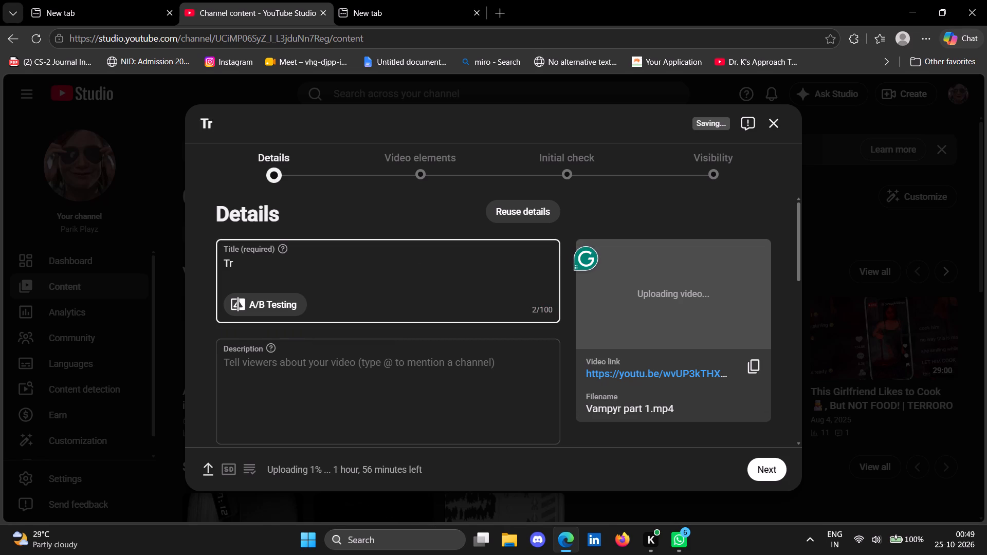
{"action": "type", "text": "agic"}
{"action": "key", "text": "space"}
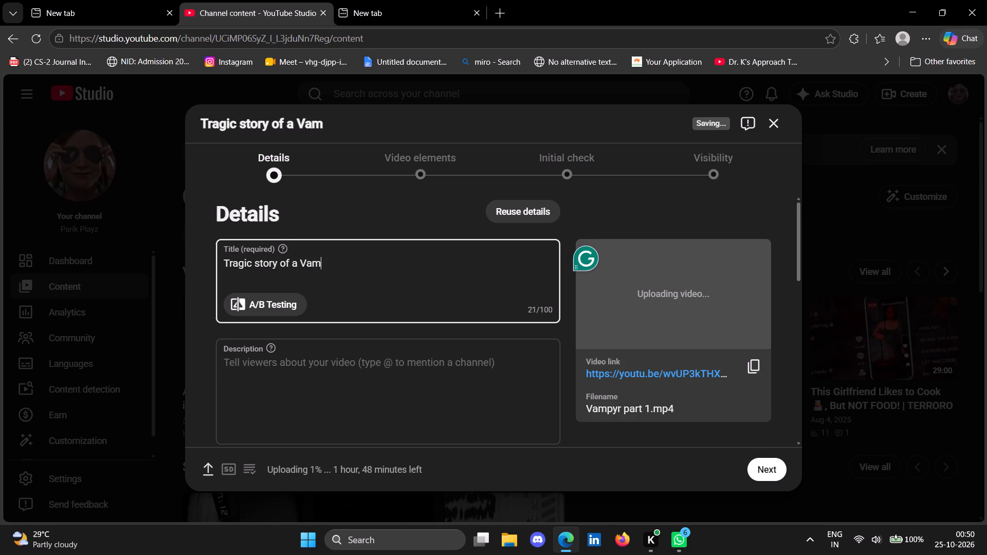
Clear all the text from the video's title.
{"action": "key", "text": "BackSpace"}
{"action": "key", "text": "BackSpace"}
{"action": "key", "text": "BackSpace"}
{"action": "key", "text": "BackSpace"}
{"action": "key", "text": "BackSpace"}
{"action": "key", "text": "BackSpace"}
{"action": "key", "text": "BackSpace"}
{"action": "key", "text": "BackSpace"}
{"action": "key", "text": "BackSpace"}
{"action": "key", "text": "BackSpace"}
{"action": "key", "text": "BackSpace"}
{"action": "key", "text": "BackSpace"}
{"action": "key", "text": "BackSpace"}
{"action": "key", "text": "BackSpace"}
{"action": "key", "text": "BackSpace"}
{"action": "key", "text": "BackSpace"}
{"action": "key", "text": "BackSpace"}
{"action": "key", "text": "BackSpace"}
{"action": "key", "text": "BackSpace"}
{"action": "key", "text": "BackSpace"}
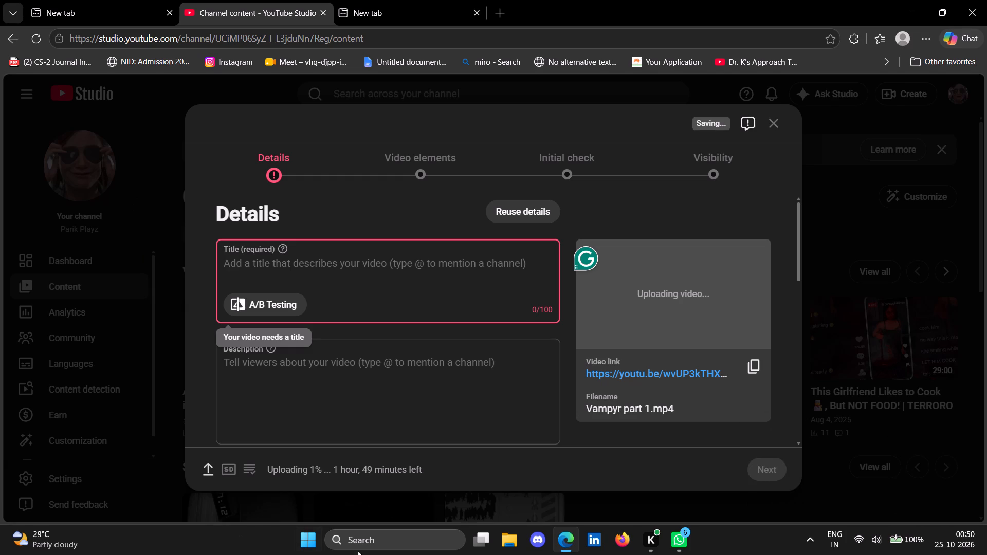
Launch DaVinci Resolve.
{"action": "left_click", "coordinate": [373, 532]}
{"action": "type", "text": "da"}
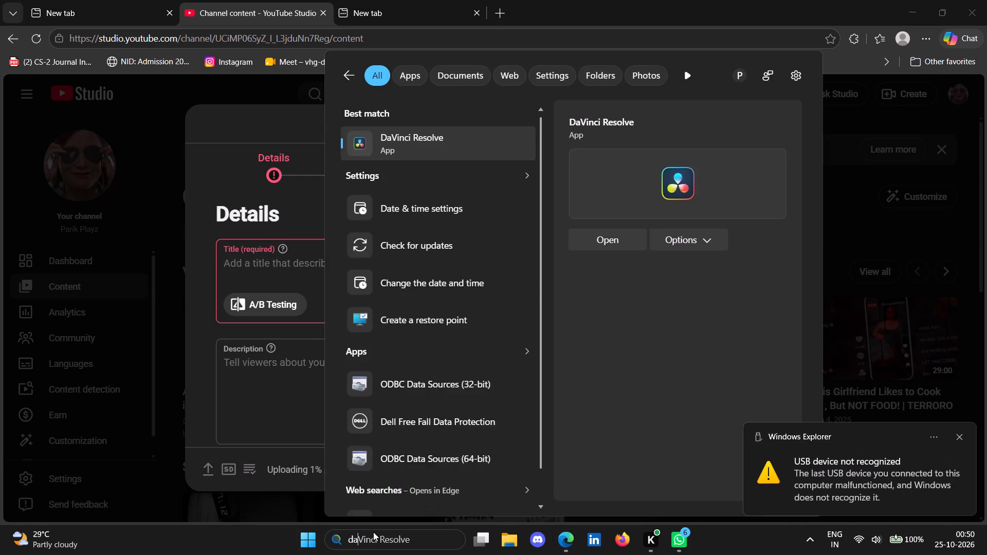
{"action": "left_click", "coordinate": [615, 247]}
Search YouTube for "vampyr" in a separate browser tab.
{"action": "left_click", "coordinate": [135, 0]}
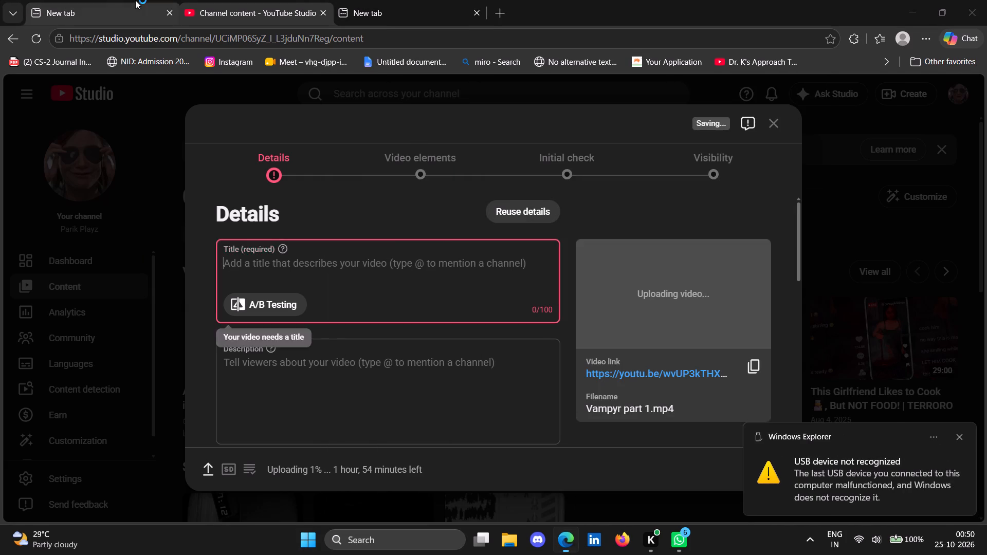
{"action": "left_click", "coordinate": [245, 149]}
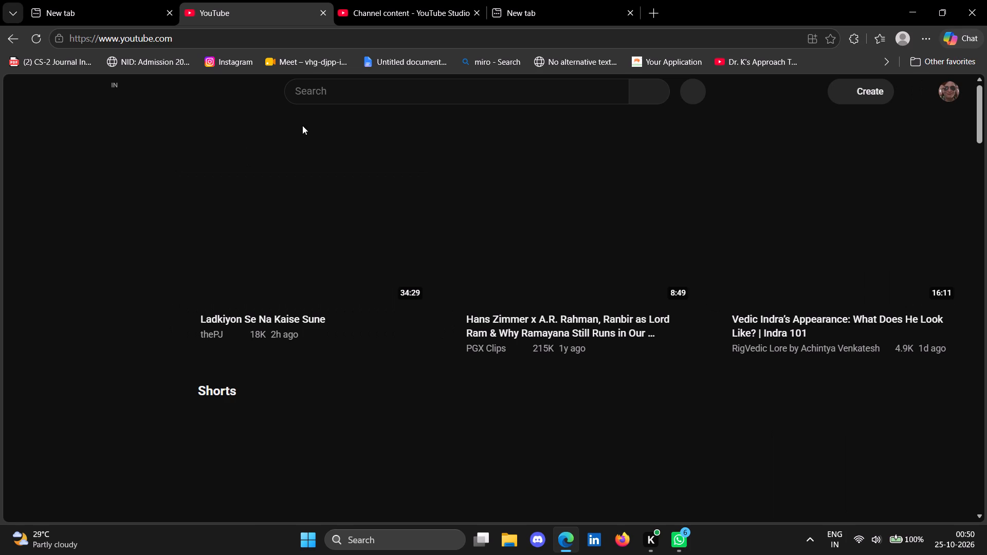
{"action": "left_click", "coordinate": [350, 96]}
{"action": "type", "text": "vampu"}
{"action": "key", "text": "BackSpace"}
{"action": "type", "text": "yr"}
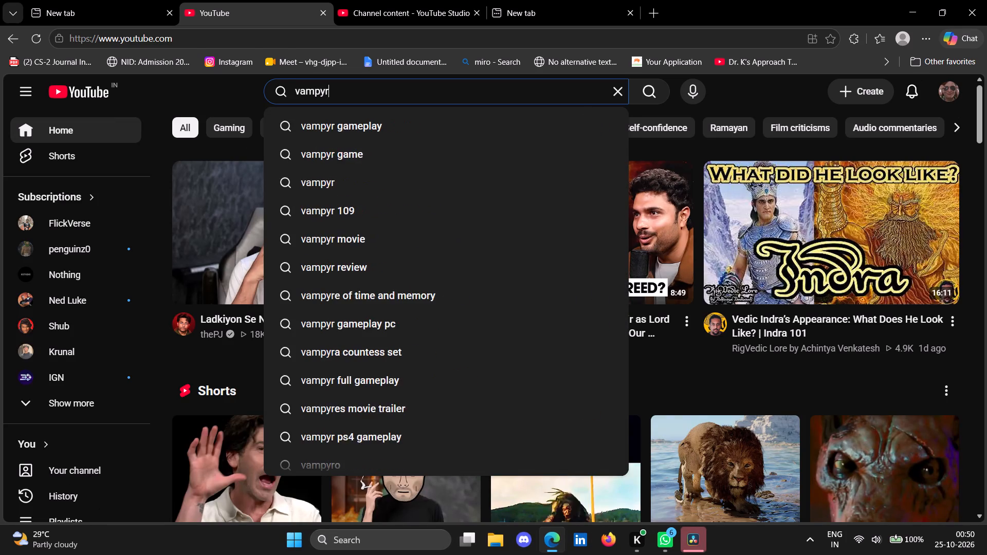
{"action": "key", "text": "Return"}
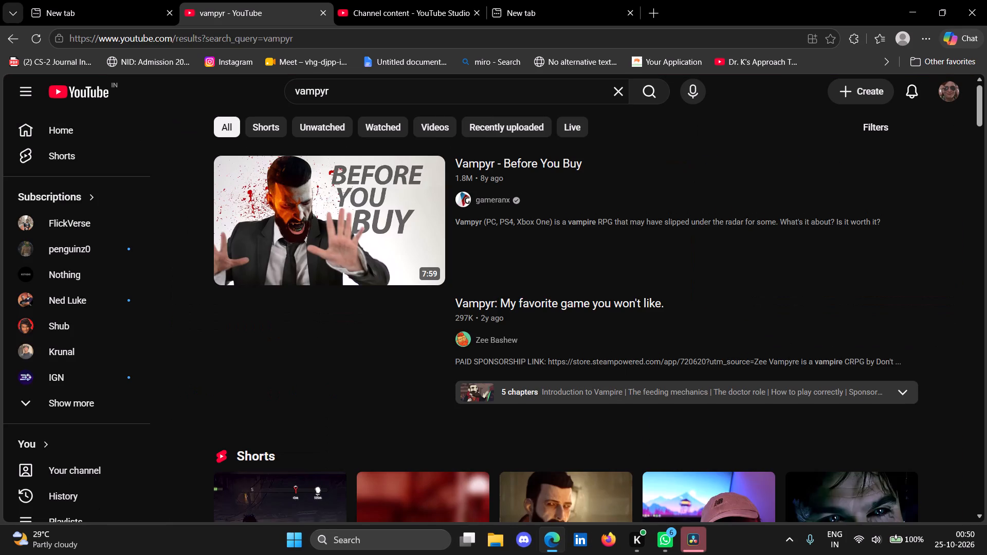
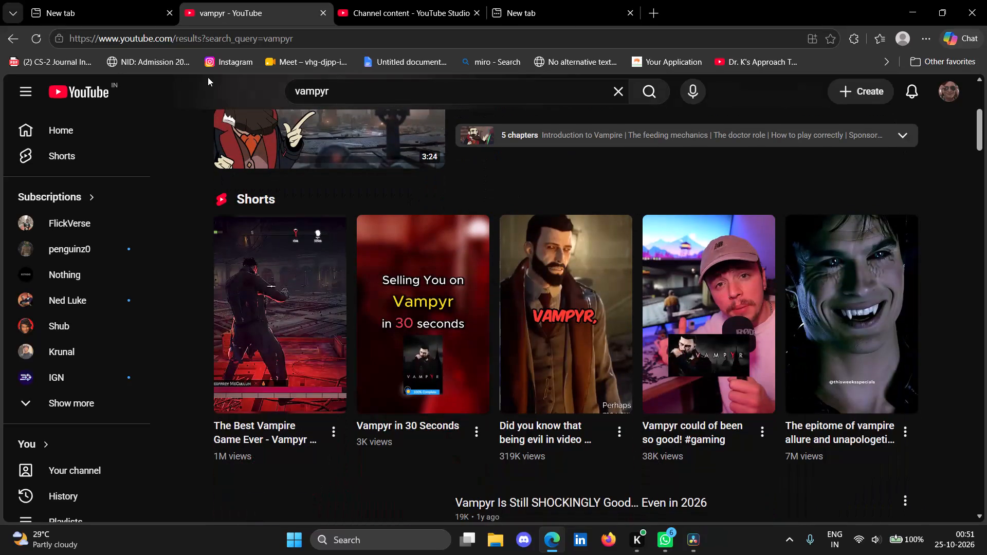
Browse the YouTube search results for "vampyr", examining how other Vampyr videos are titled and what thumbnails they use.
{"action": "scroll", "coordinate": [626, 303], "scroll_direction": "down", "scroll_amount": 2}
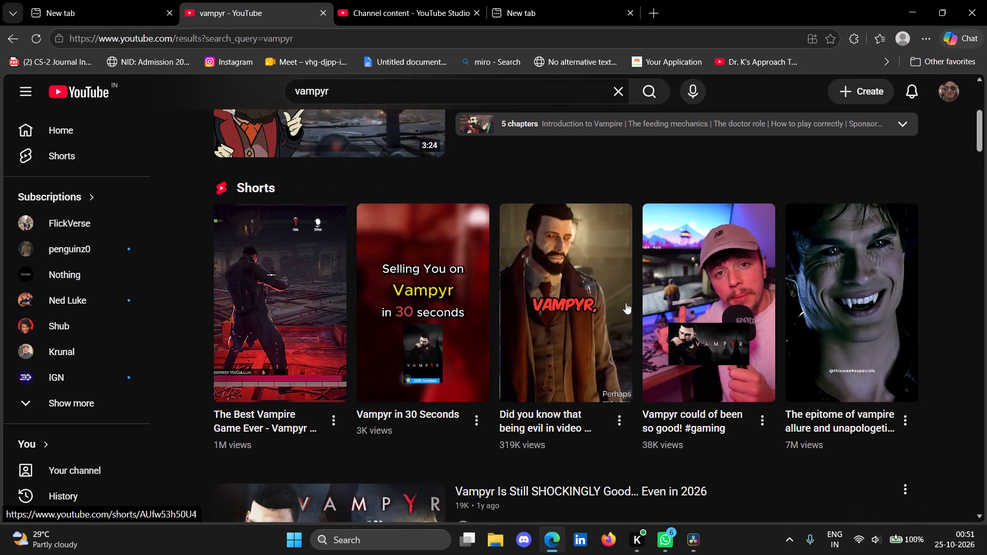
{"action": "scroll", "coordinate": [968, 337], "scroll_direction": "down", "scroll_amount": 2}
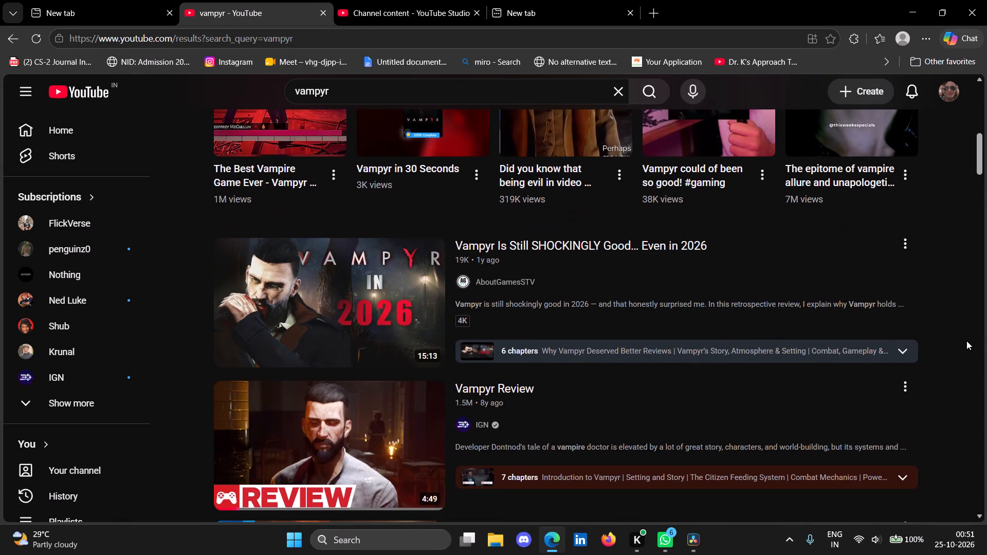
{"action": "scroll", "coordinate": [972, 374], "scroll_direction": "down", "scroll_amount": 2}
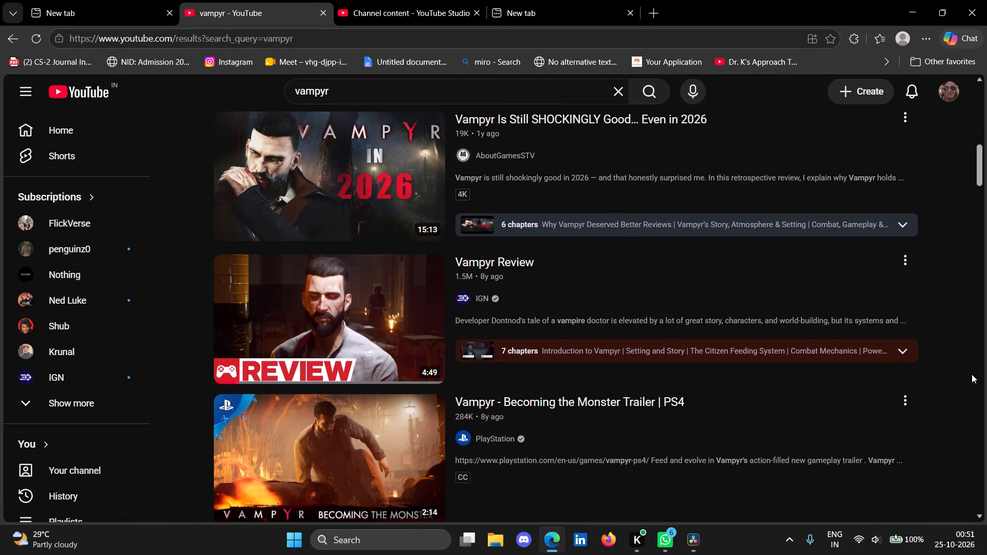
{"action": "scroll", "coordinate": [972, 374], "scroll_direction": "down", "scroll_amount": 2}
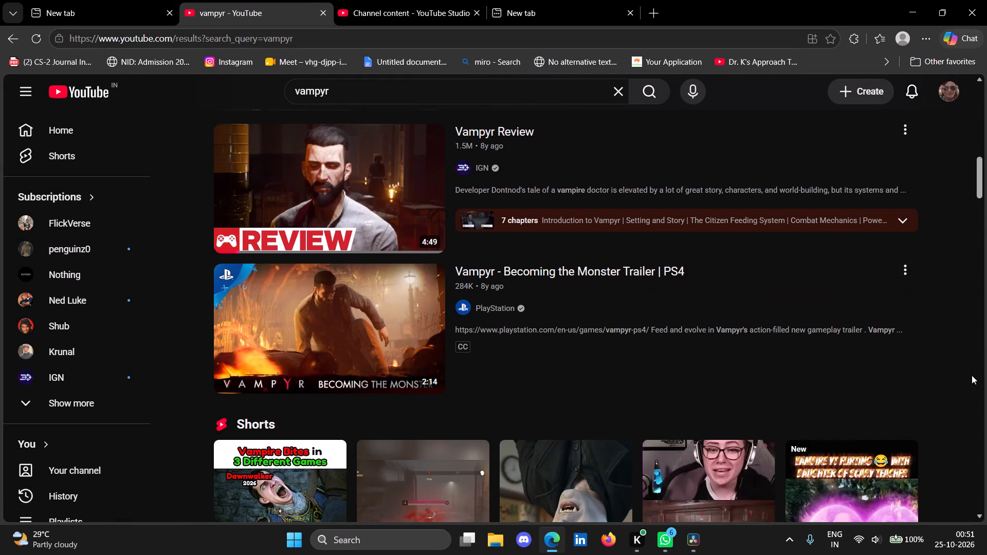
{"action": "scroll", "coordinate": [984, 412], "scroll_direction": "down", "scroll_amount": 7}
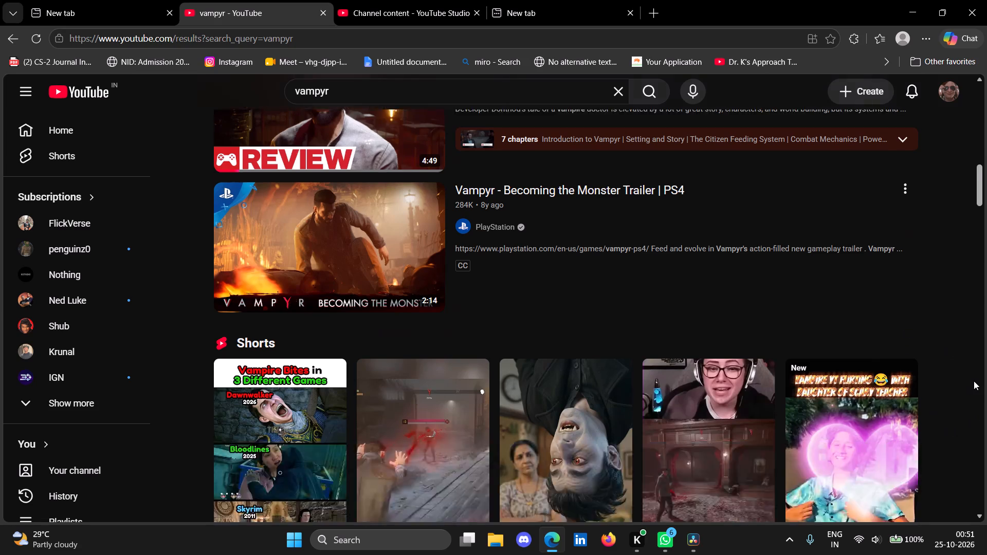
{"action": "scroll", "coordinate": [974, 381], "scroll_direction": "down", "scroll_amount": 11}
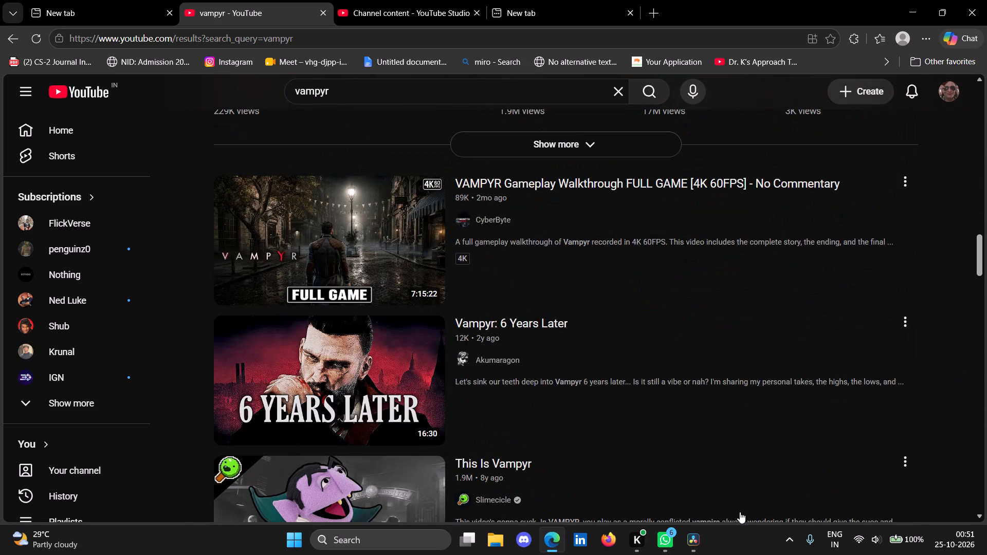
Switch to DaVinci Resolve, open the "vampyr 1" project and go to its Edit page.
{"action": "left_click", "coordinate": [689, 541]}
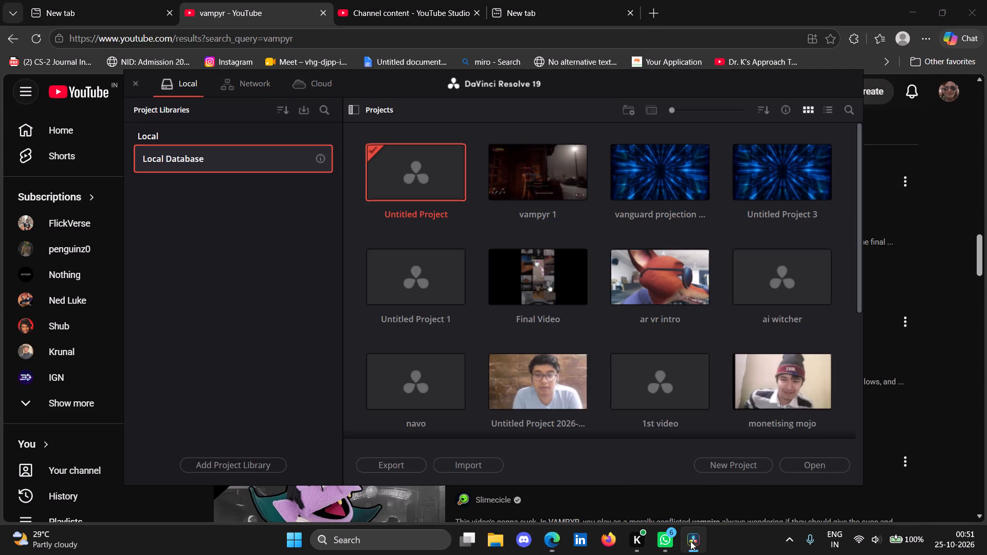
{"action": "double_click", "coordinate": [533, 170]}
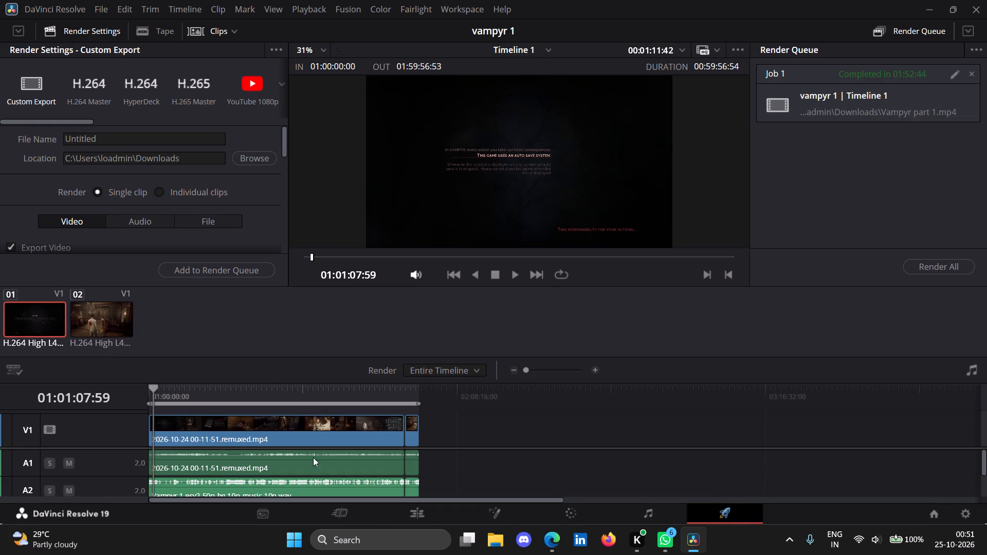
{"action": "left_click", "coordinate": [406, 517]}
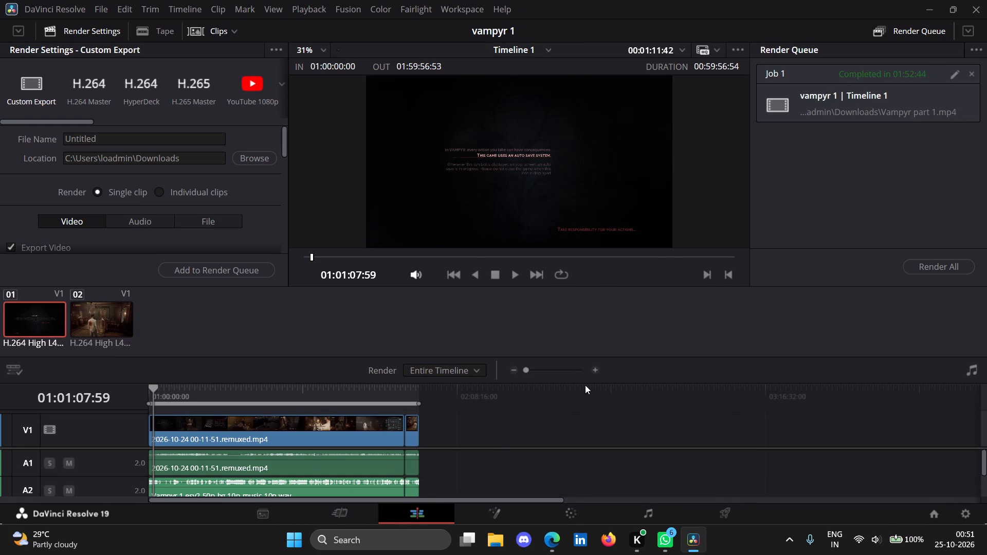
Scrub through the opening cutscene on Timeline 1, examining the red-and-black silhouette shots for a suitable frame.
{"action": "left_click_drag", "start_coordinate": [367, 328], "coordinate": [445, 339]}
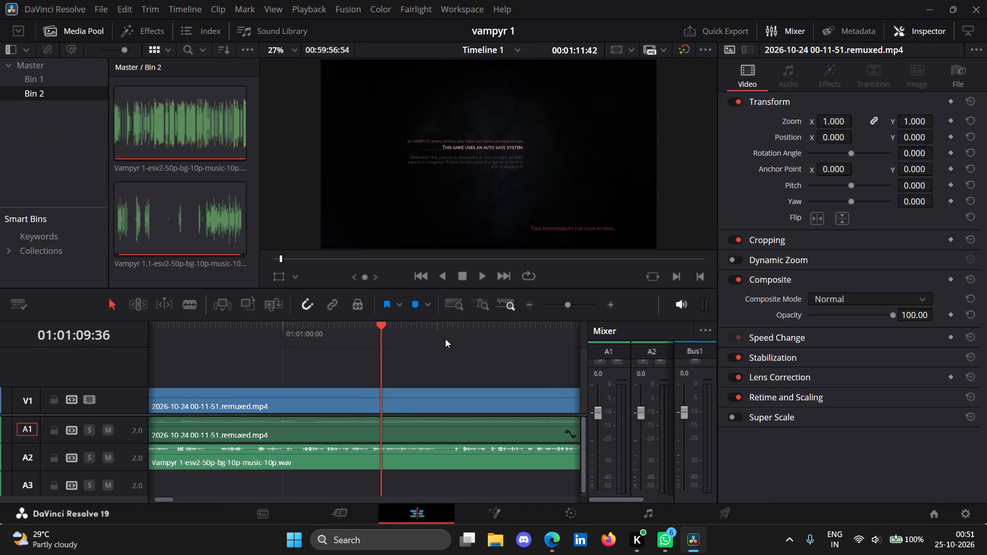
{"action": "left_click_drag", "start_coordinate": [445, 339], "coordinate": [422, 339]}
{"action": "left_click_drag", "start_coordinate": [455, 339], "coordinate": [575, 342]}
{"action": "left_click_drag", "start_coordinate": [517, 342], "coordinate": [386, 343]}
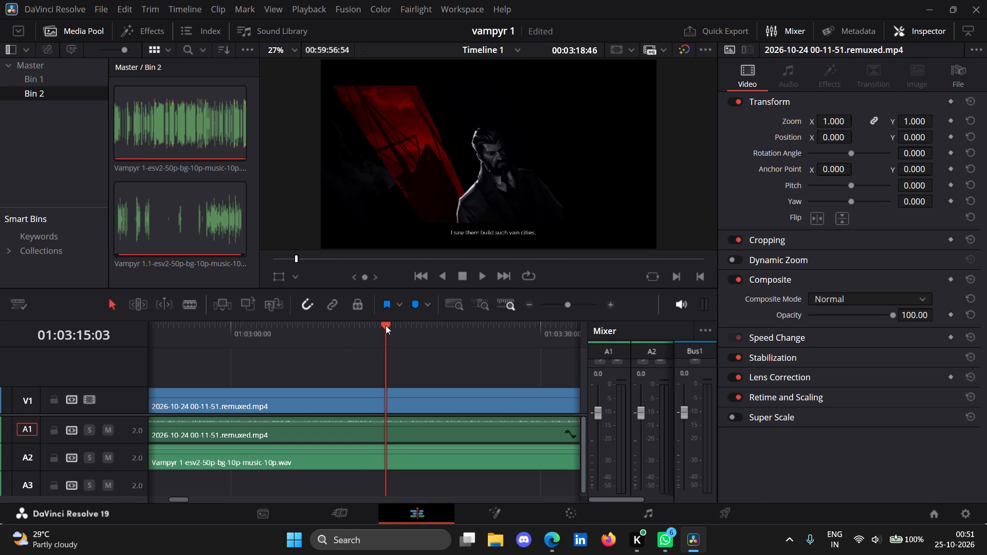
{"action": "left_click_drag", "start_coordinate": [386, 325], "coordinate": [245, 327]}
{"action": "left_click_drag", "start_coordinate": [292, 336], "coordinate": [339, 339]}
{"action": "left_click_drag", "start_coordinate": [356, 339], "coordinate": [355, 339]}
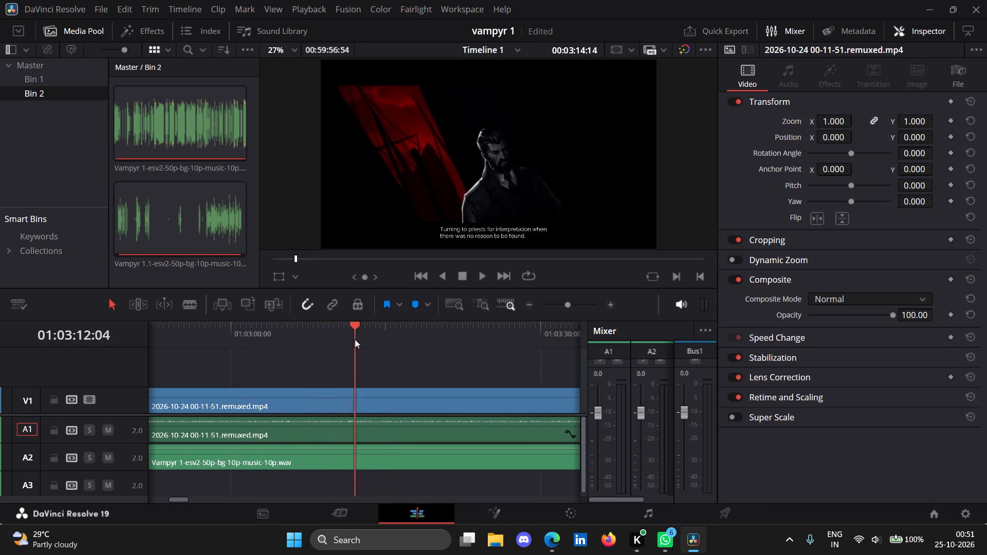
{"action": "left_click_drag", "start_coordinate": [355, 339], "coordinate": [219, 335]}
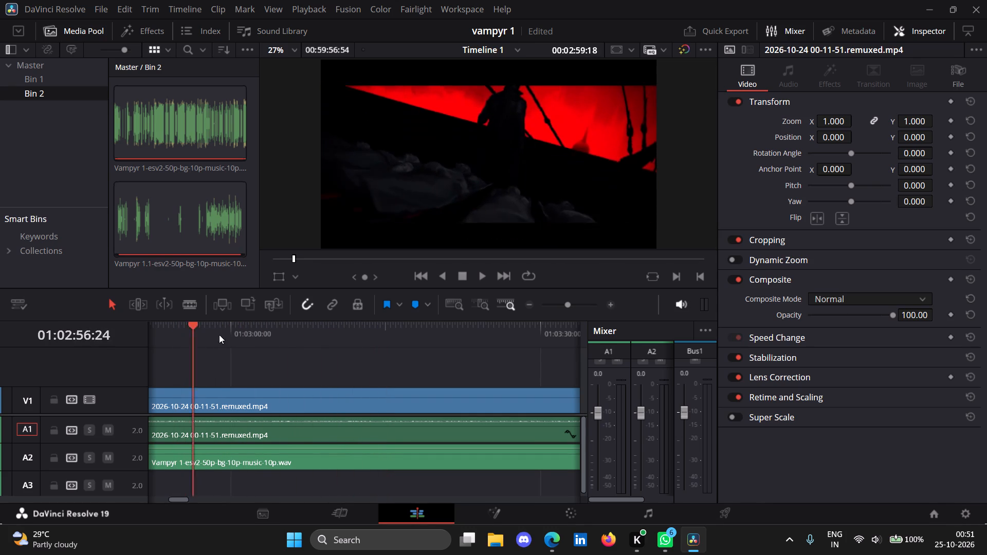
{"action": "left_click_drag", "start_coordinate": [219, 335], "coordinate": [176, 319]}
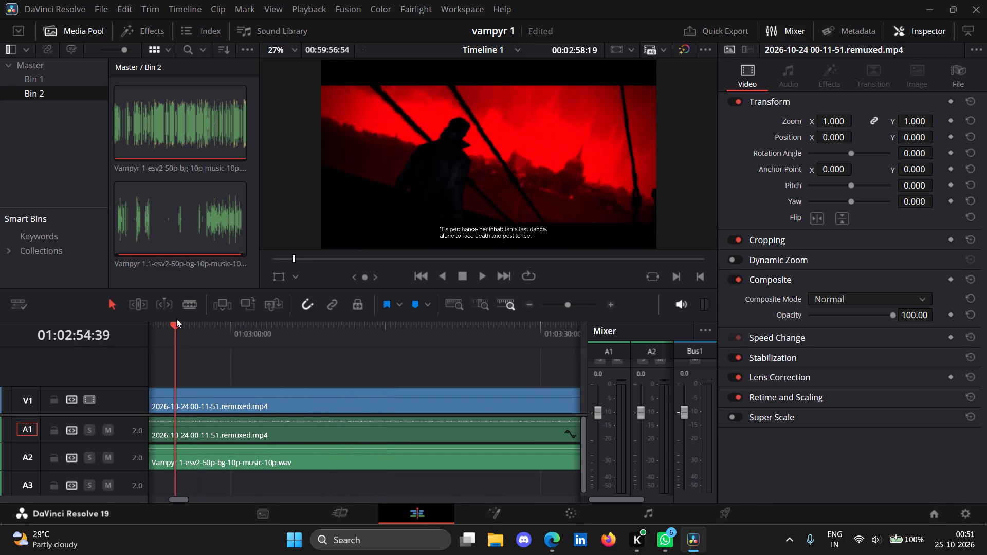
{"action": "left_click_drag", "start_coordinate": [176, 319], "coordinate": [176, 316]}
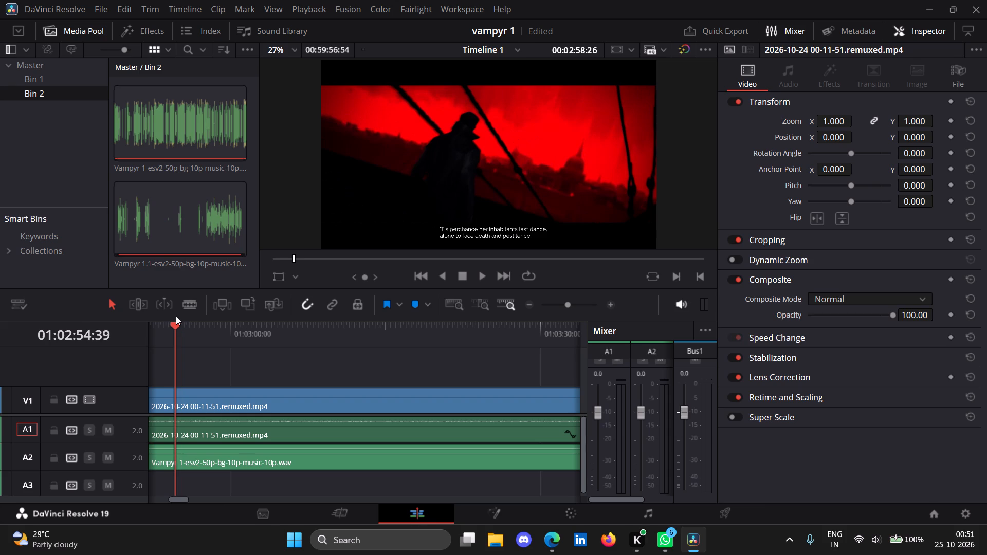
{"action": "left_click_drag", "start_coordinate": [176, 316], "coordinate": [178, 315]}
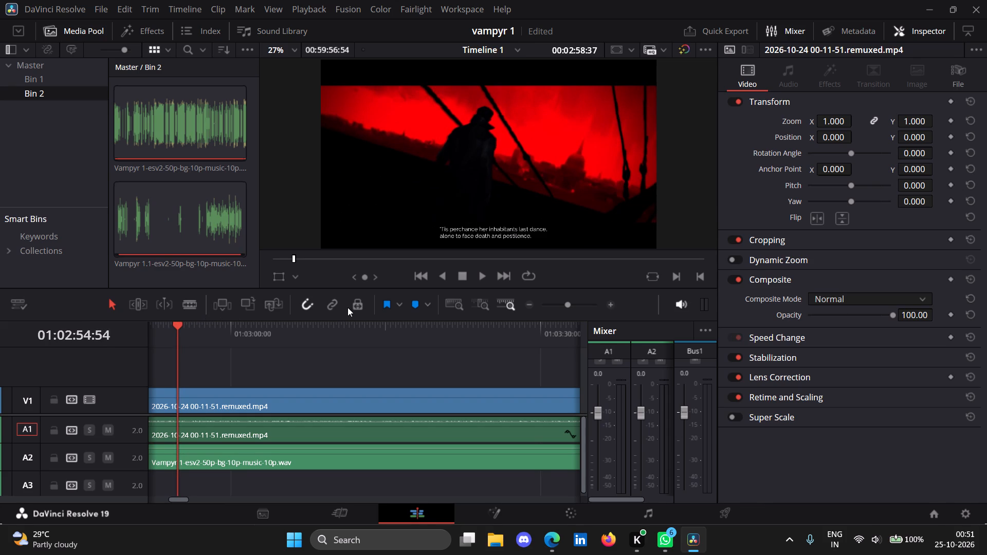
{"action": "left_click_drag", "start_coordinate": [173, 324], "coordinate": [293, 342]}
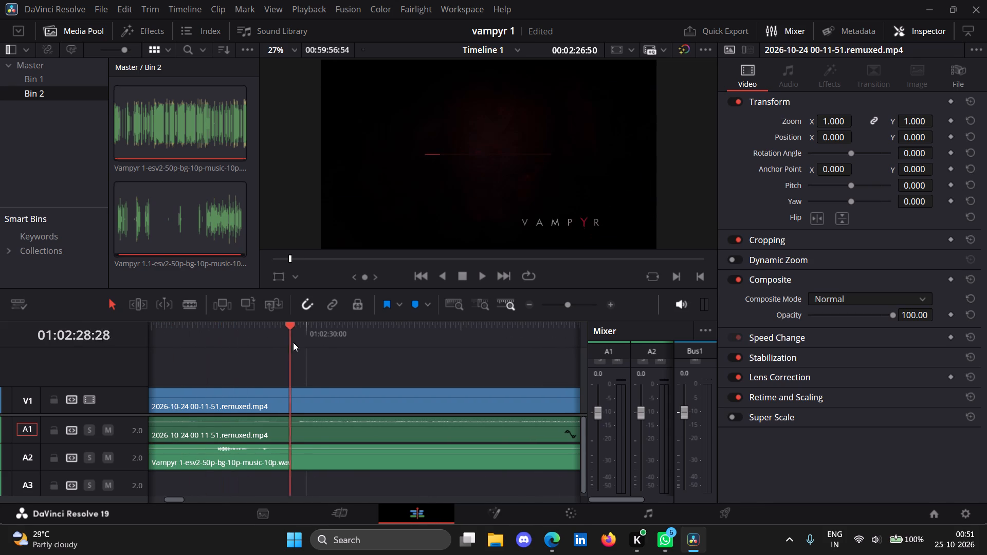
{"action": "left_click_drag", "start_coordinate": [293, 342], "coordinate": [455, 339]}
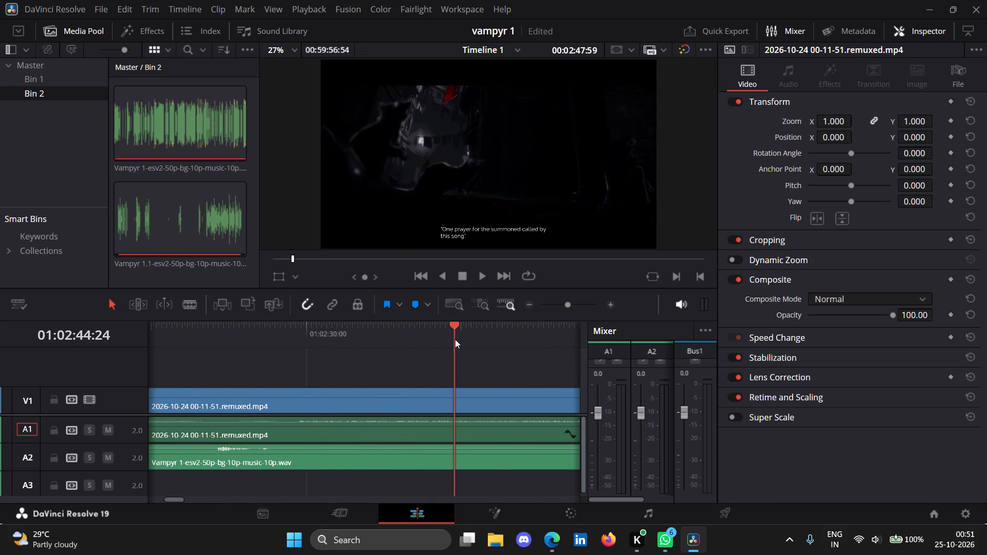
{"action": "left_click_drag", "start_coordinate": [455, 339], "coordinate": [506, 344]}
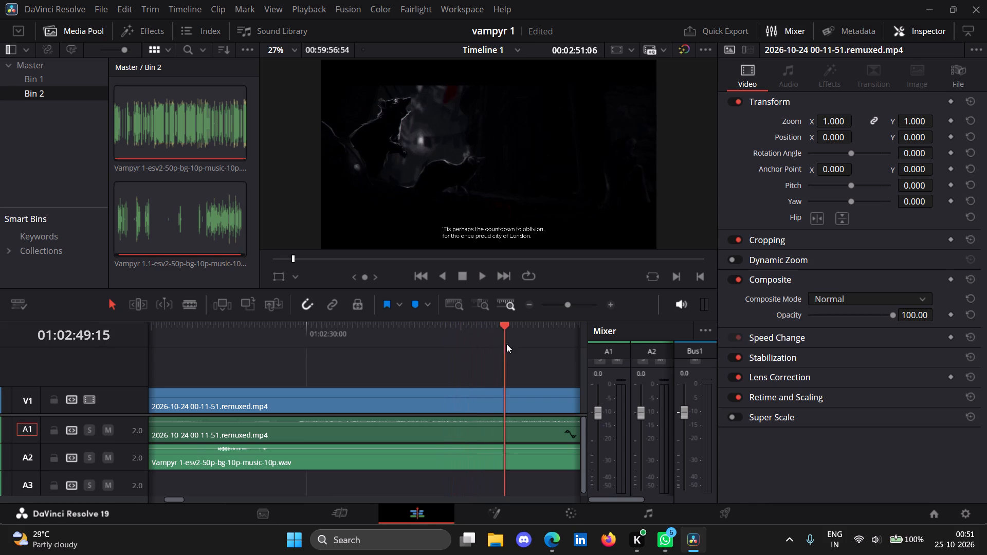
{"action": "left_click_drag", "start_coordinate": [506, 344], "coordinate": [573, 356]}
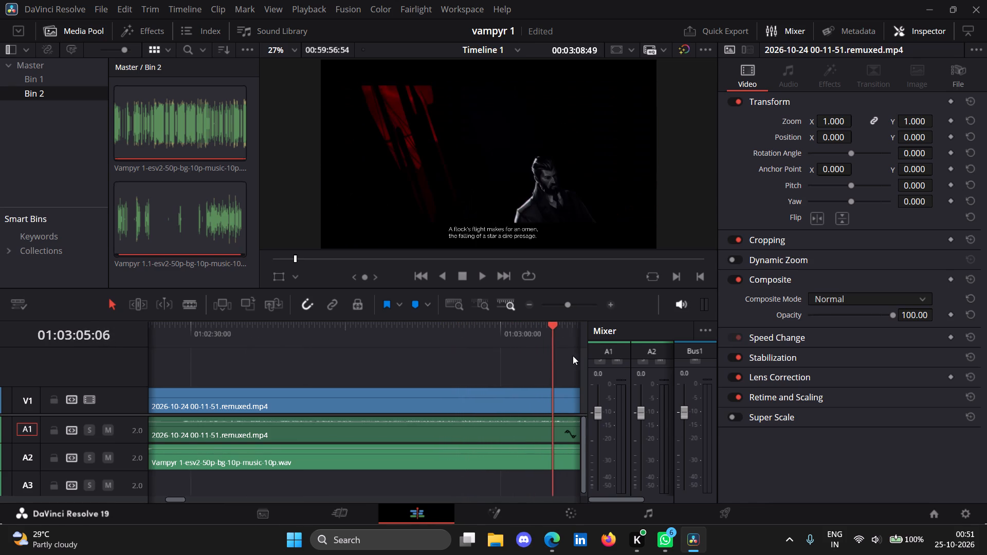
{"action": "left_click_drag", "start_coordinate": [573, 356], "coordinate": [285, 336]}
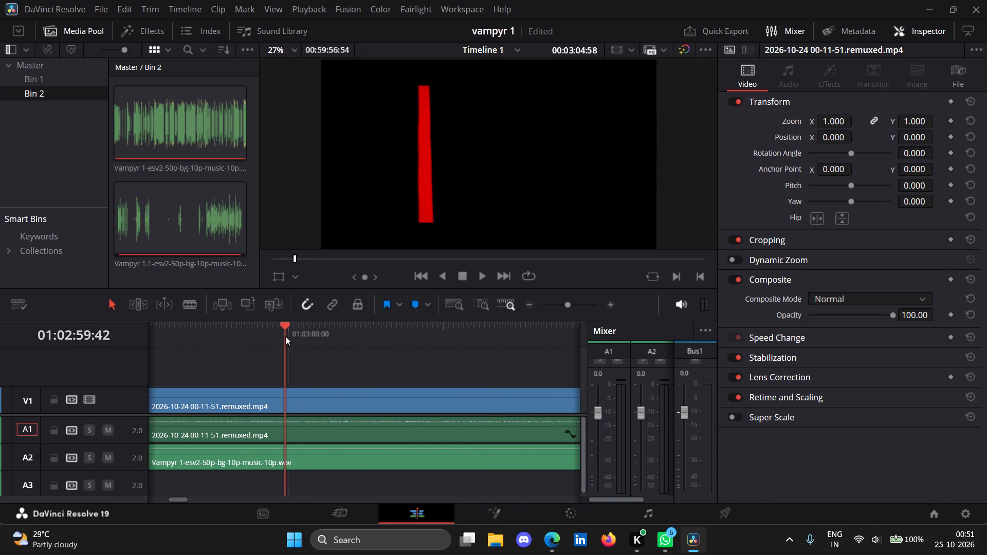
{"action": "left_click_drag", "start_coordinate": [285, 336], "coordinate": [552, 352]}
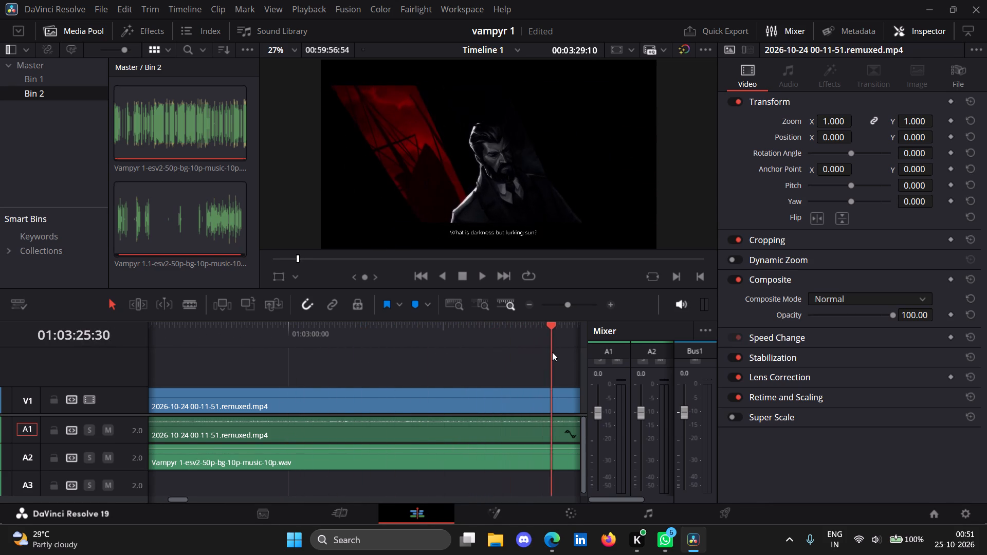
Place the playhead at 01:04:39:02, on the black-and-white close-up of the bearded man lying on his back.
{"action": "left_click_drag", "start_coordinate": [552, 352], "coordinate": [318, 356]}
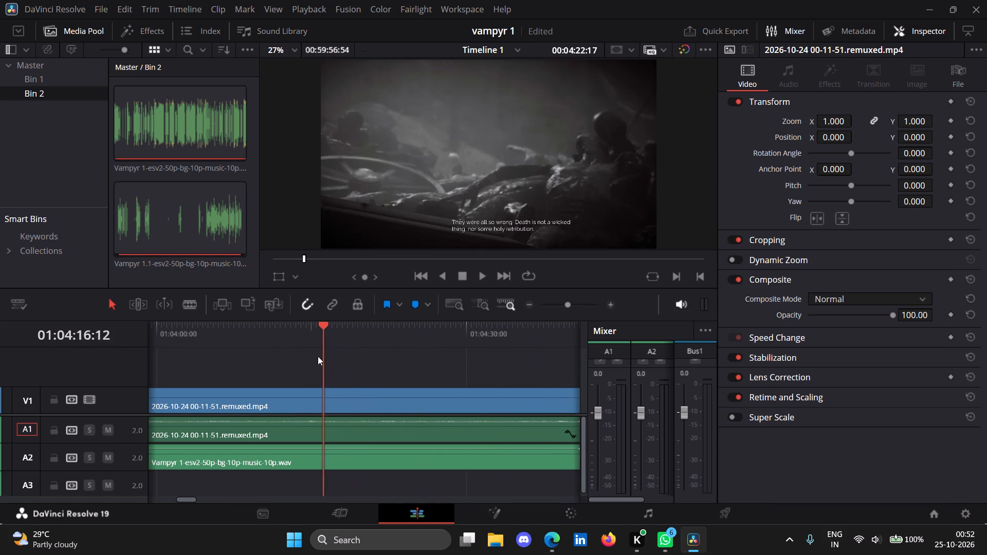
{"action": "left_click_drag", "start_coordinate": [318, 356], "coordinate": [379, 366]}
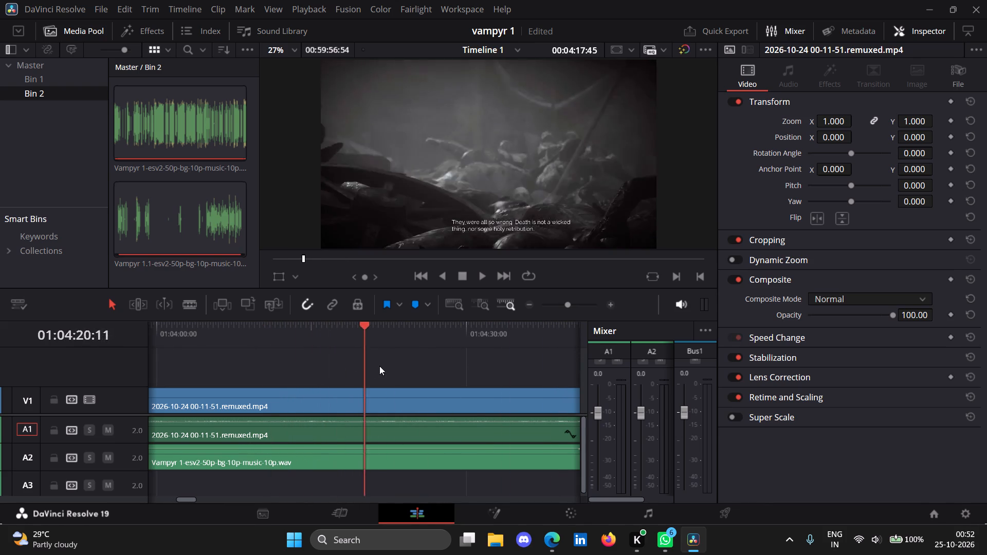
{"action": "left_click_drag", "start_coordinate": [379, 366], "coordinate": [508, 366]}
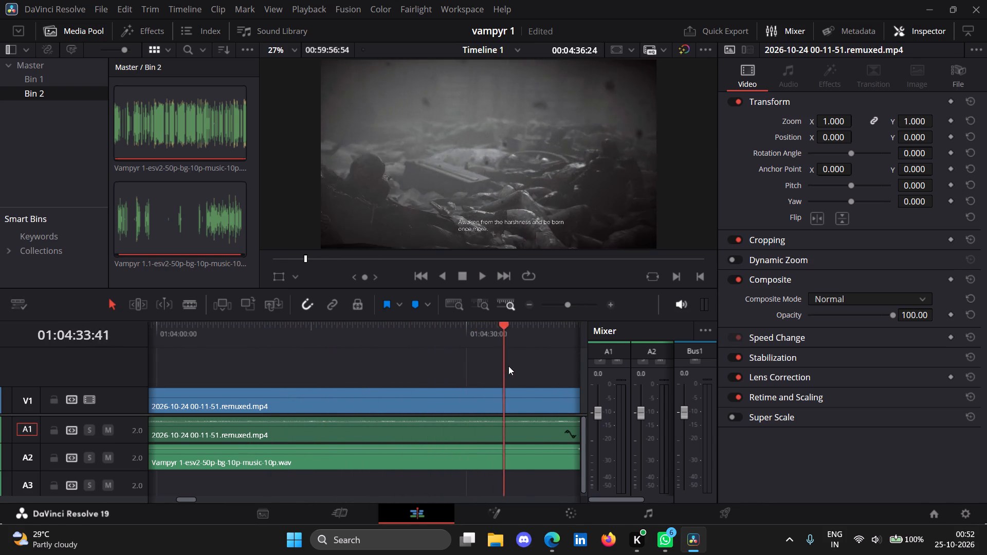
{"action": "left_click_drag", "start_coordinate": [508, 366], "coordinate": [566, 370]}
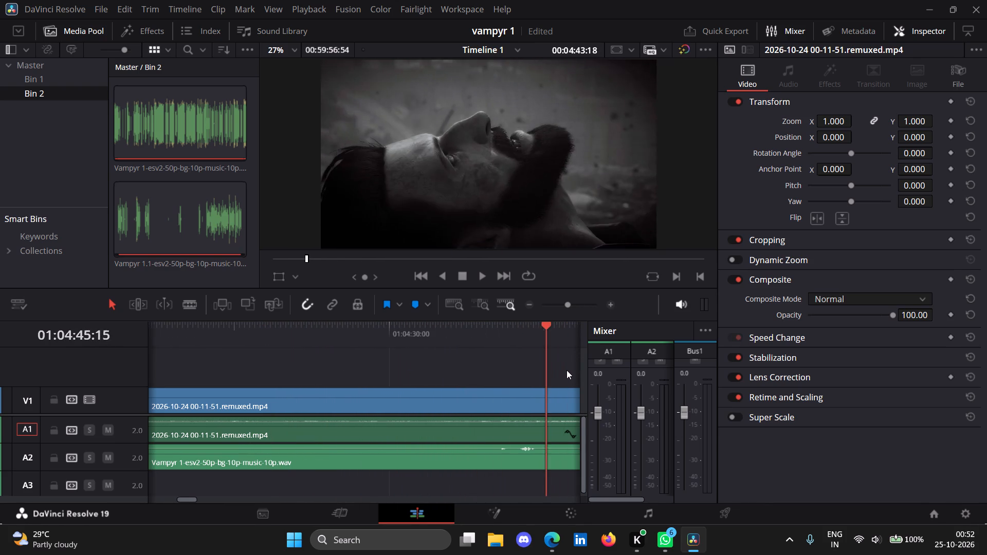
{"action": "left_click_drag", "start_coordinate": [566, 370], "coordinate": [489, 369]}
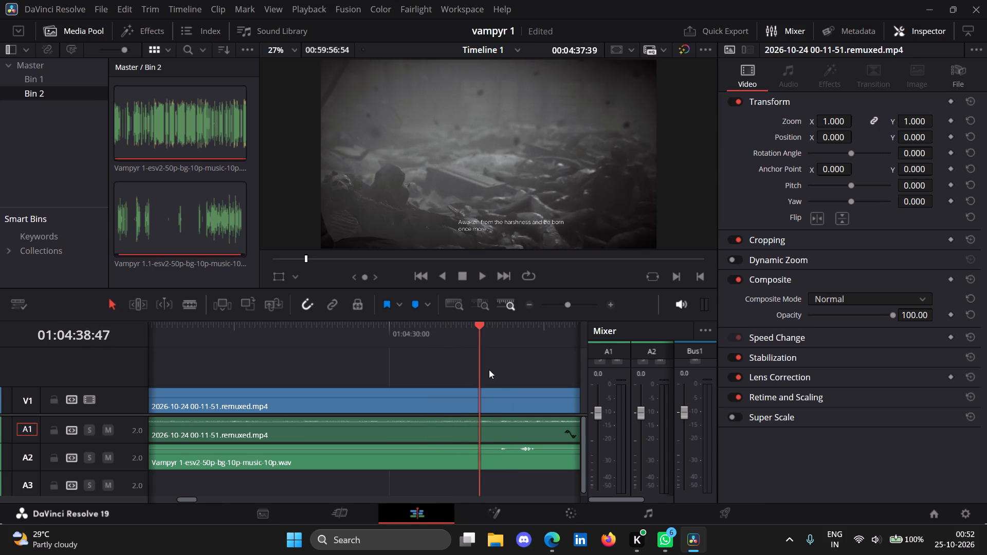
{"action": "left_click_drag", "start_coordinate": [489, 369], "coordinate": [514, 371]}
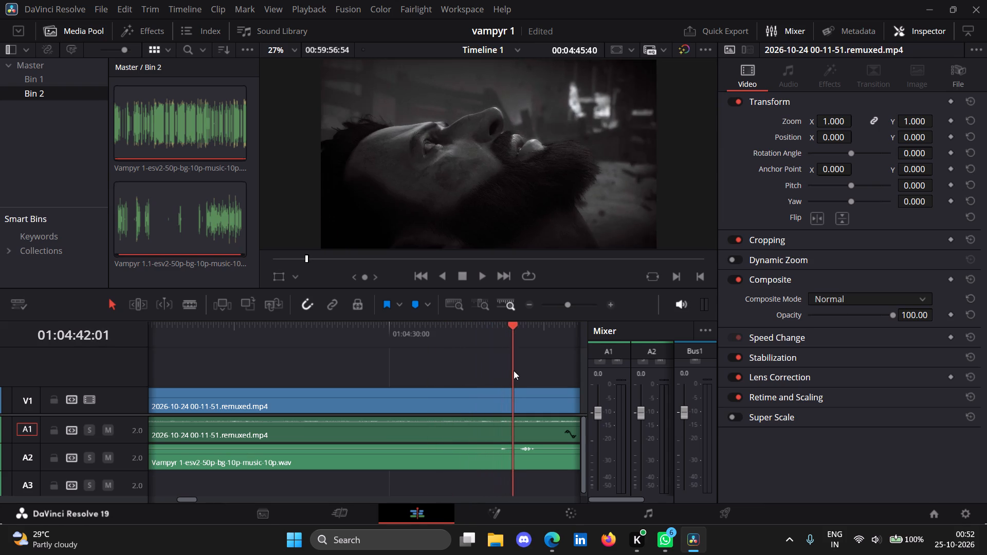
{"action": "left_click_drag", "start_coordinate": [514, 371], "coordinate": [479, 368]}
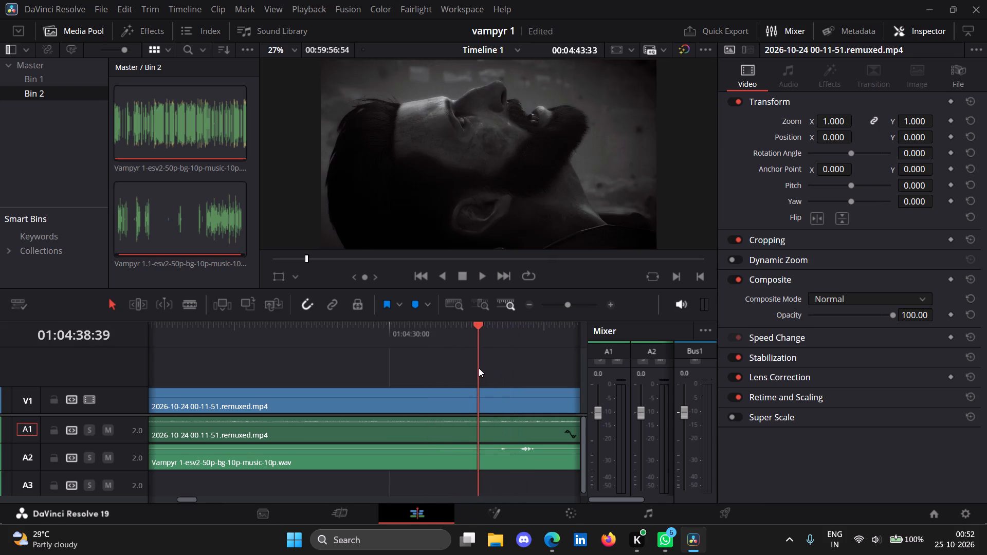
{"action": "left_click_drag", "start_coordinate": [479, 368], "coordinate": [489, 364]}
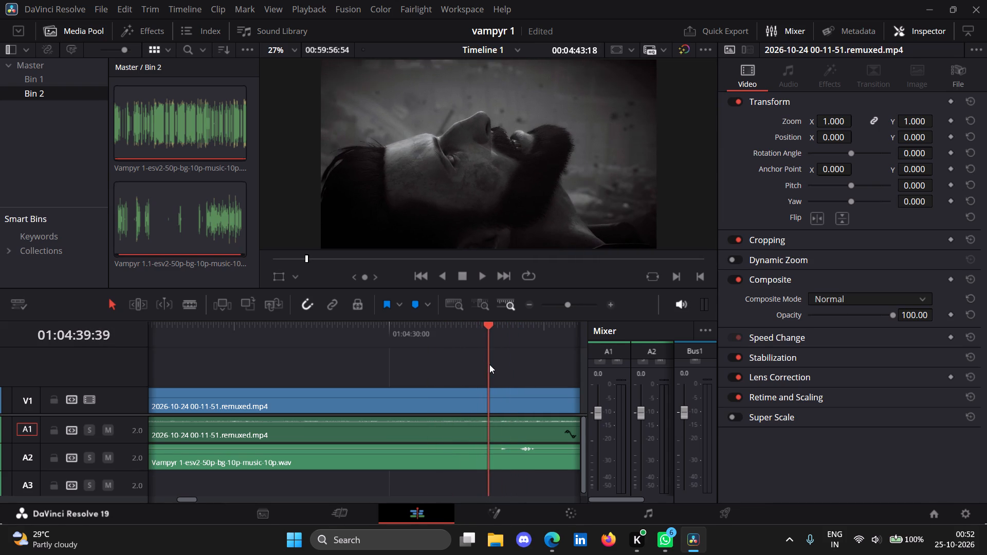
{"action": "left_click_drag", "start_coordinate": [489, 364], "coordinate": [484, 364]}
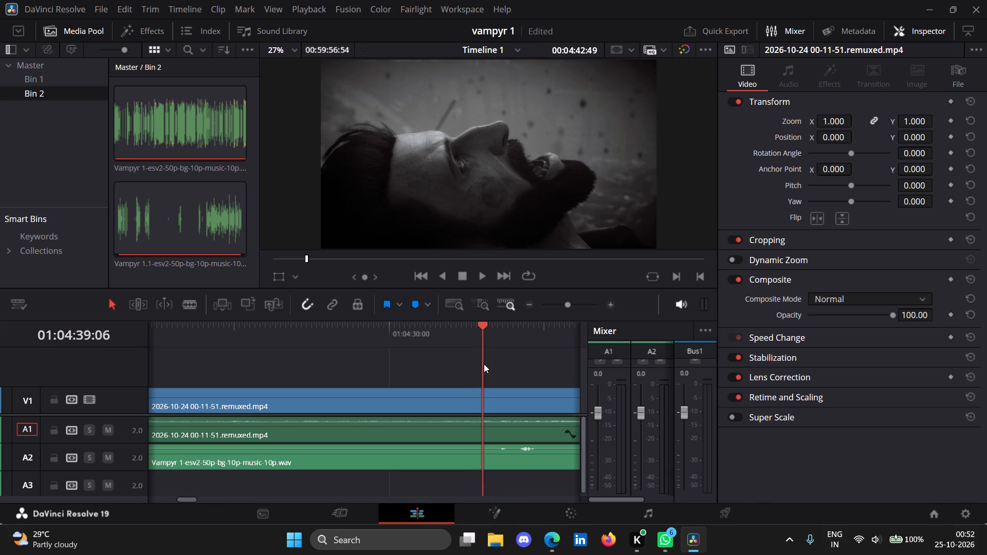
{"action": "left_click_drag", "start_coordinate": [484, 364], "coordinate": [483, 364]}
{"action": "left_click", "coordinate": [483, 364]}
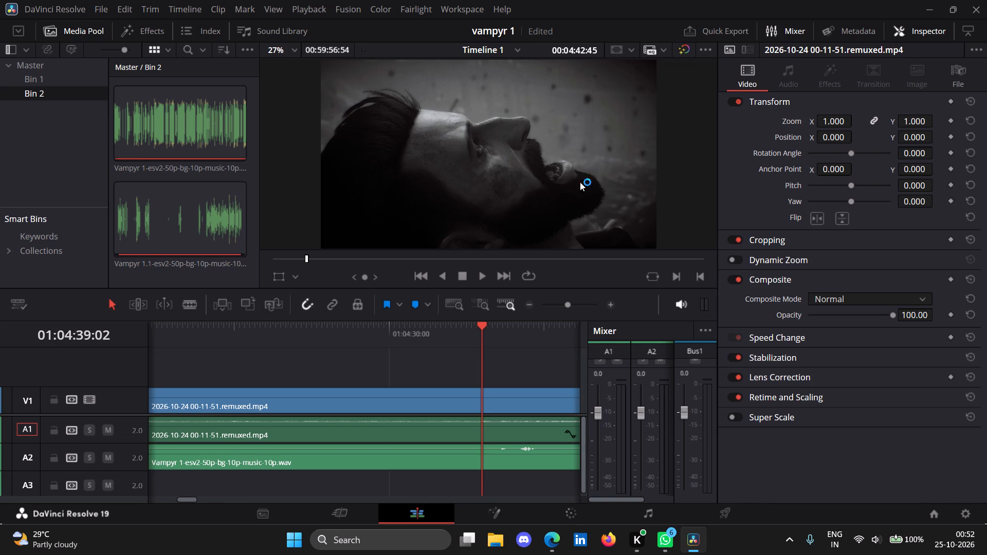
Open the clip at the current frame in the Fusion page.
{"action": "right_click", "coordinate": [533, 165]}
{"action": "left_click", "coordinate": [681, 231]}
{"action": "left_click", "coordinate": [515, 510]}
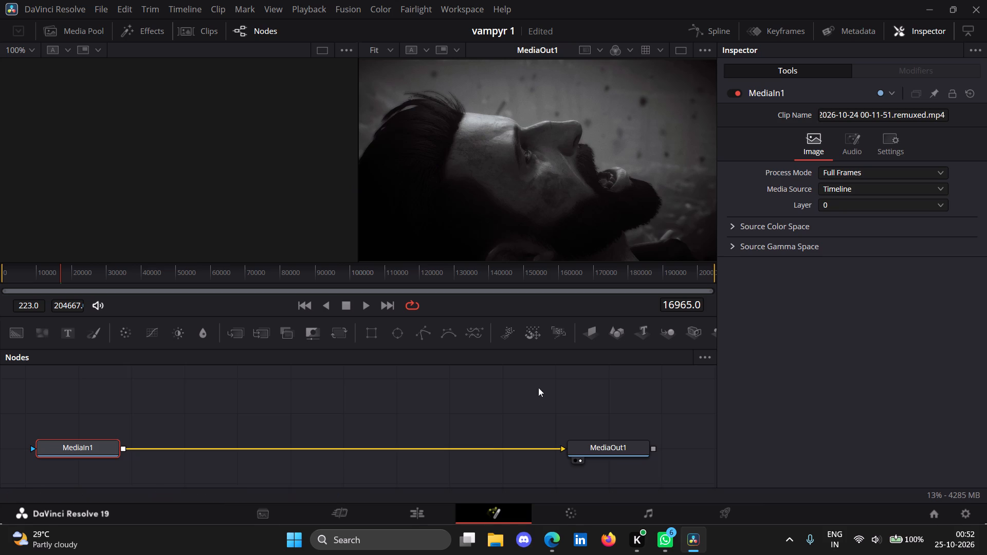
Open the Color page and grab a still of the current frame of the bearded man lying on his back.
{"action": "left_click", "coordinate": [577, 515]}
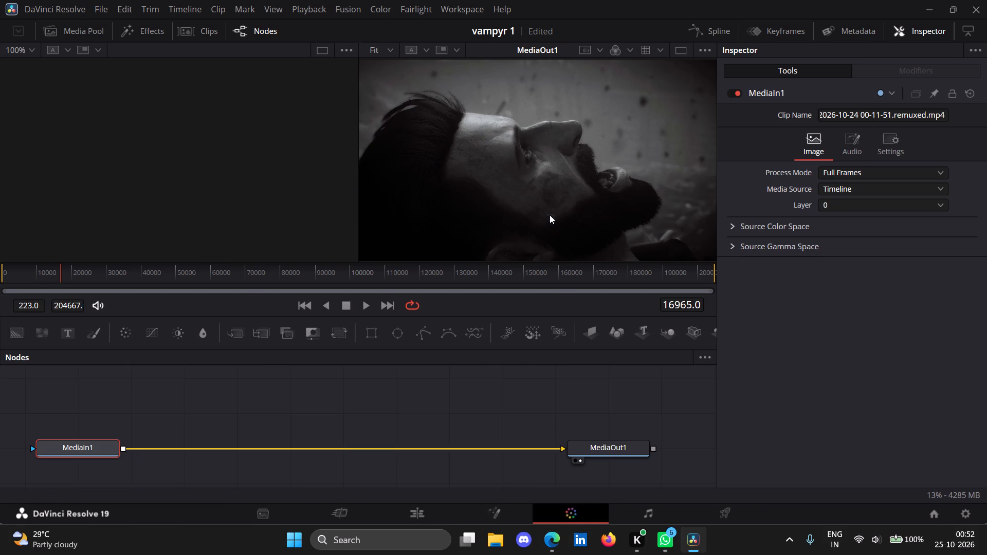
{"action": "right_click", "coordinate": [509, 125]}
{"action": "left_click", "coordinate": [530, 134]}
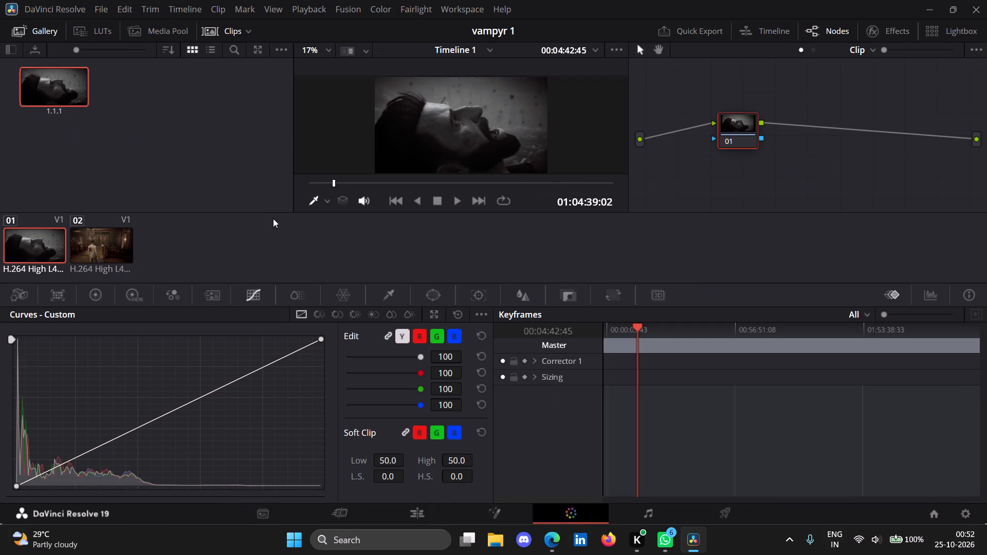
Export the grabbed still as a PNG file to the Downloads folder.
{"action": "right_click", "coordinate": [55, 83]}
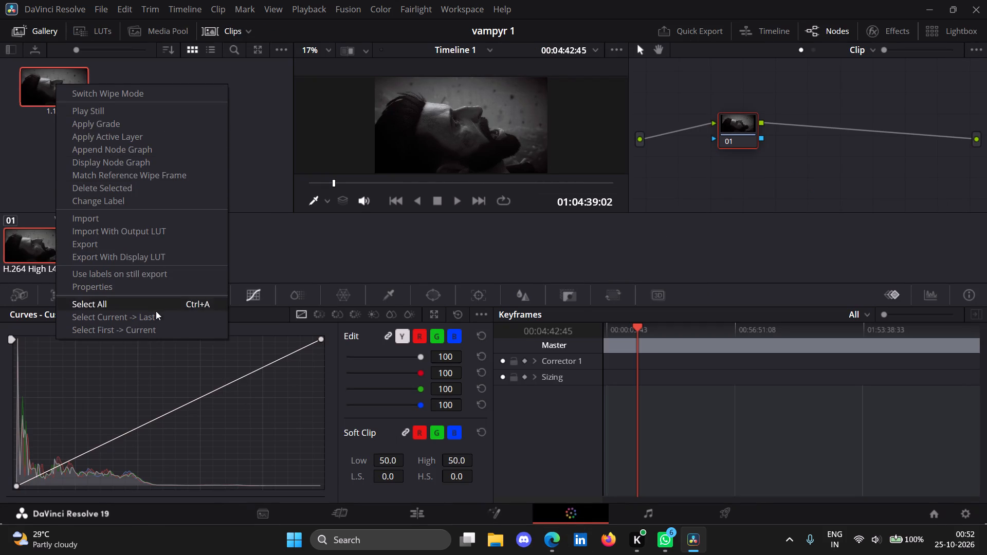
{"action": "left_click", "coordinate": [134, 242]}
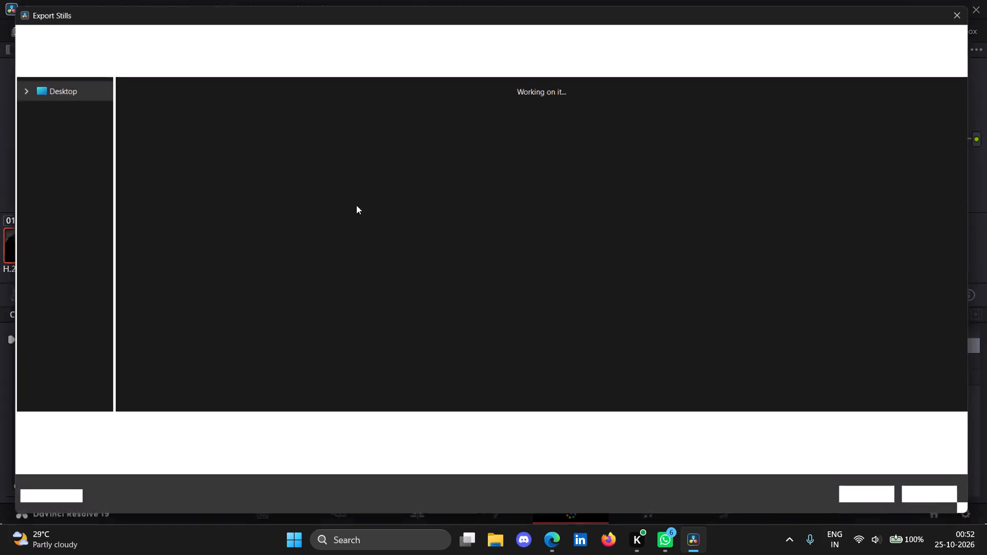
{"action": "scroll", "coordinate": [77, 155], "scroll_direction": "up", "scroll_amount": 2}
{"action": "left_click", "coordinate": [67, 113]}
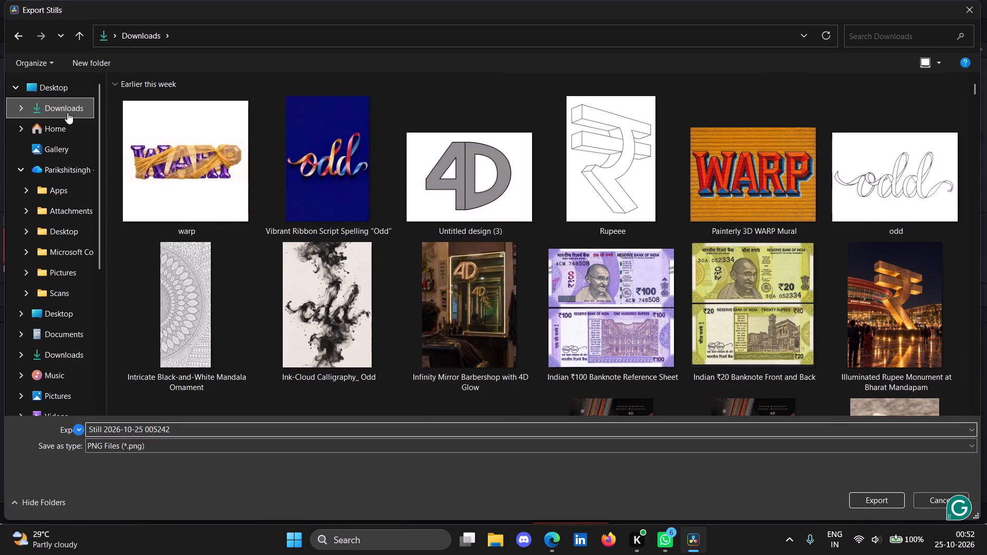
{"action": "left_click", "coordinate": [881, 498]}
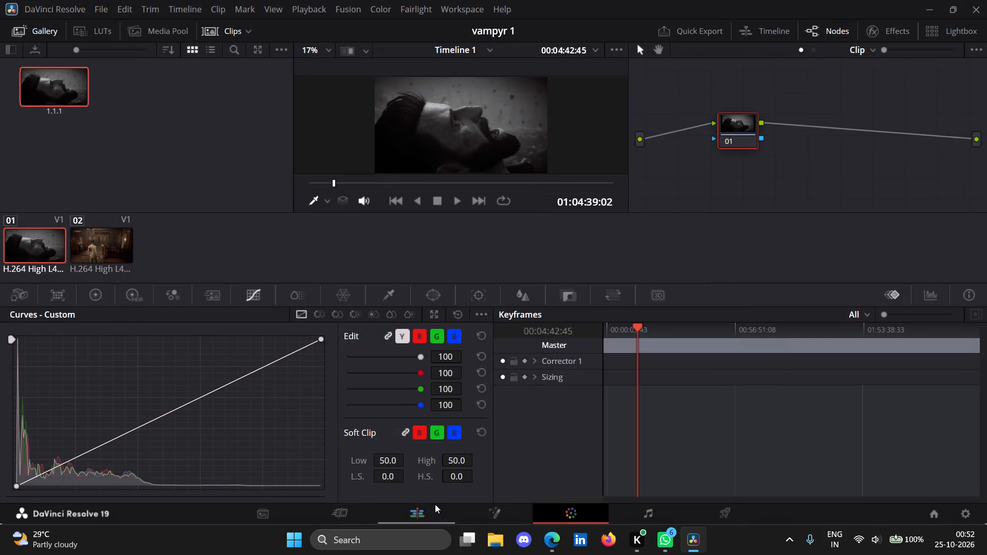
Return to the Edit page and scrub onward through the cutscene up to about 01:06:54, examining the shots for a second suitable frame.
{"action": "left_click", "coordinate": [435, 504]}
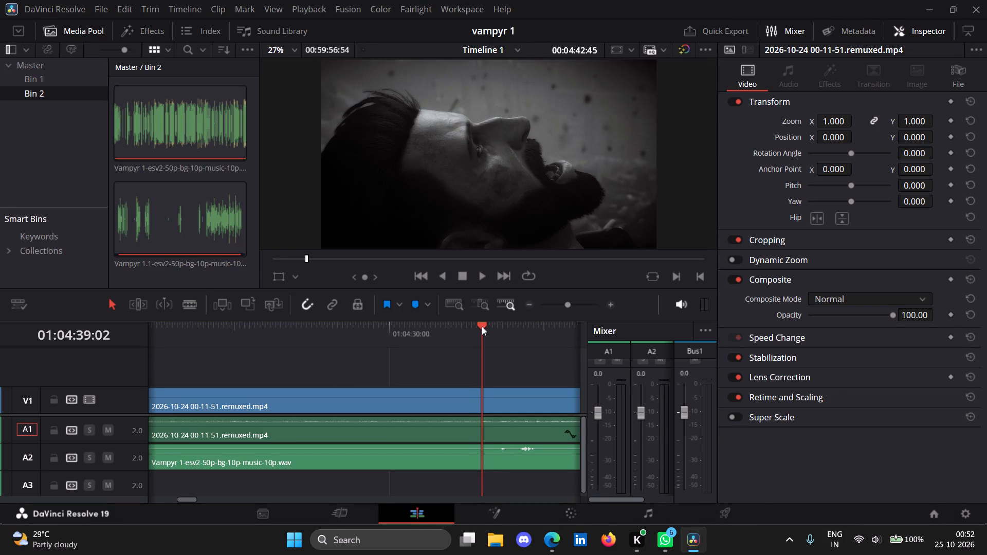
{"action": "left_click_drag", "start_coordinate": [482, 326], "coordinate": [491, 326]}
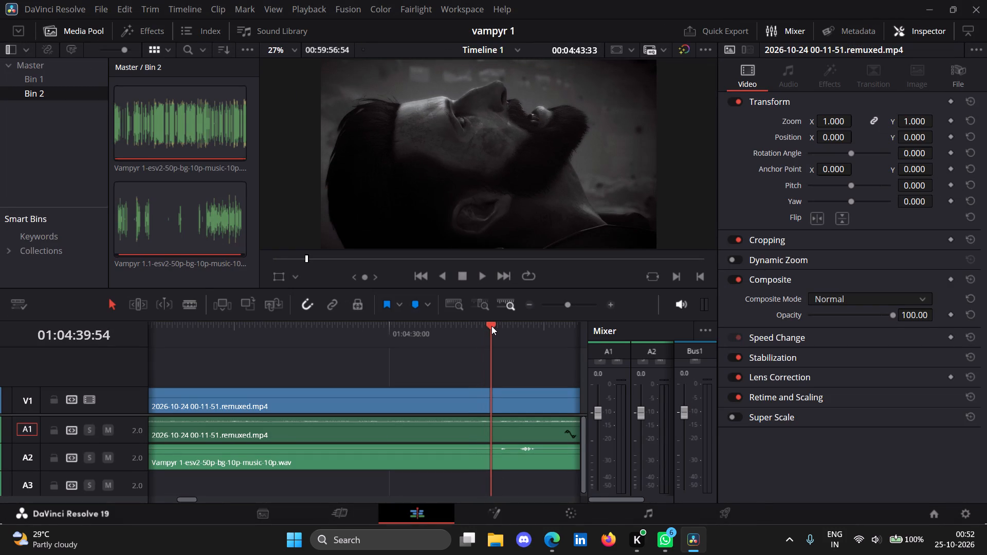
{"action": "left_click_drag", "start_coordinate": [491, 326], "coordinate": [483, 325]}
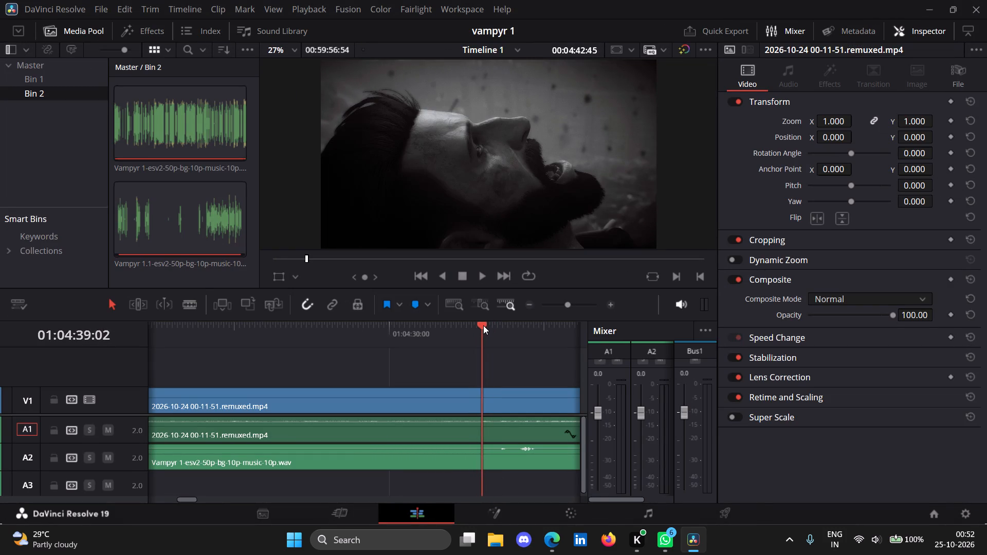
{"action": "left_click_drag", "start_coordinate": [483, 325], "coordinate": [518, 331]}
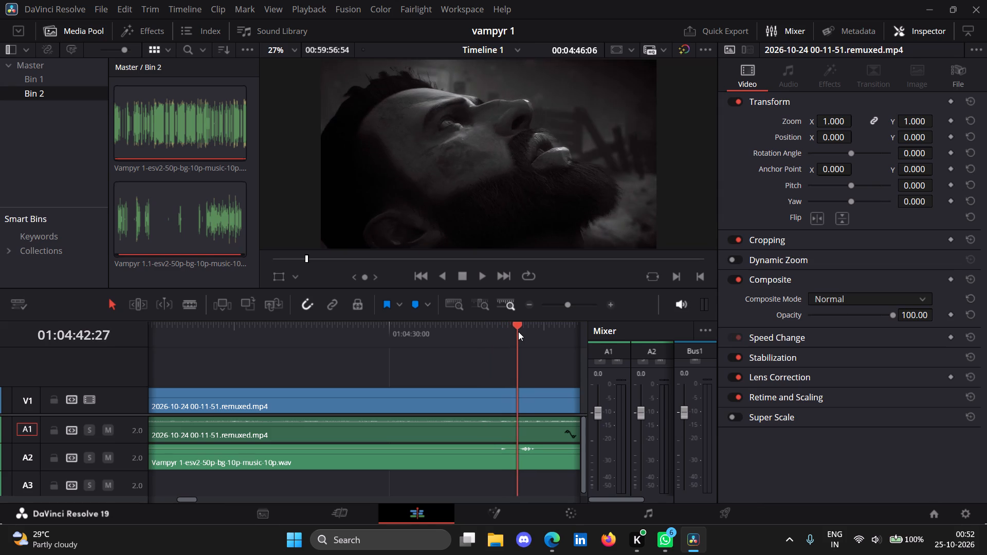
{"action": "left_click_drag", "start_coordinate": [518, 331], "coordinate": [549, 333]}
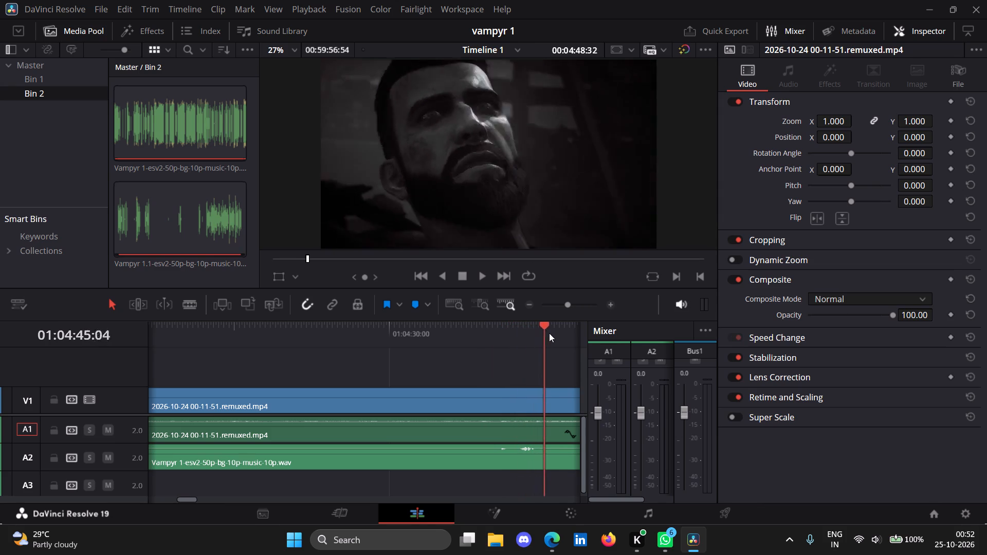
{"action": "left_click_drag", "start_coordinate": [549, 333], "coordinate": [514, 331]}
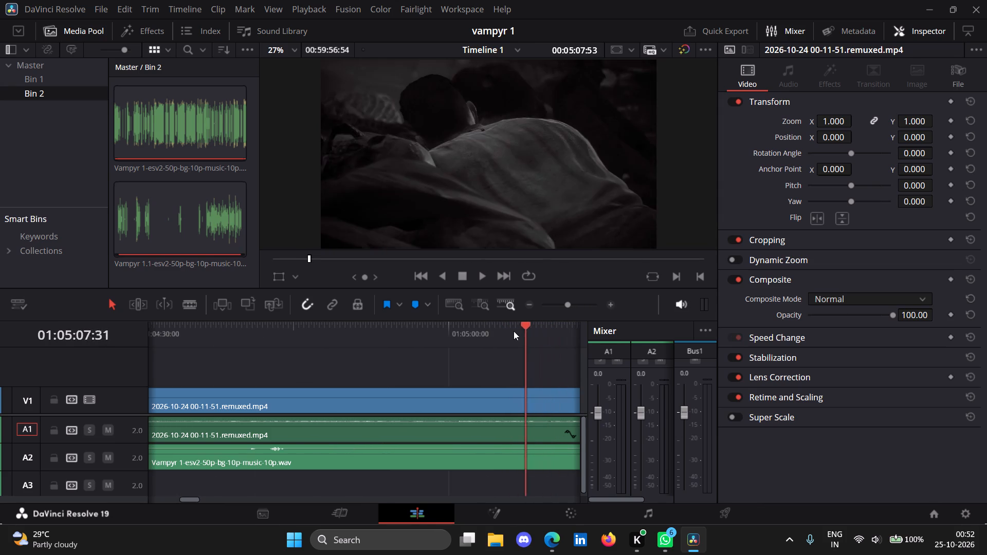
{"action": "left_click_drag", "start_coordinate": [514, 331], "coordinate": [511, 341]}
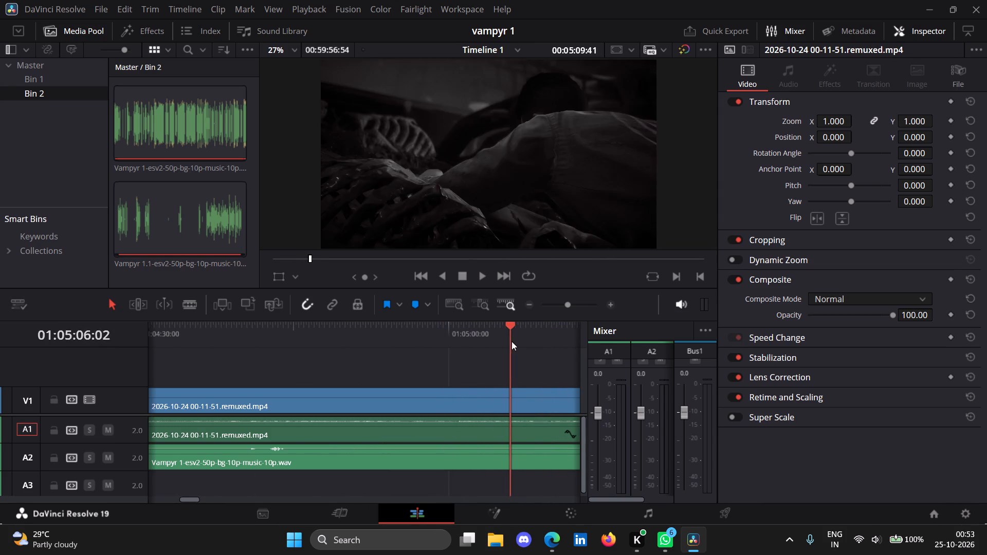
{"action": "left_click_drag", "start_coordinate": [511, 341], "coordinate": [485, 341]}
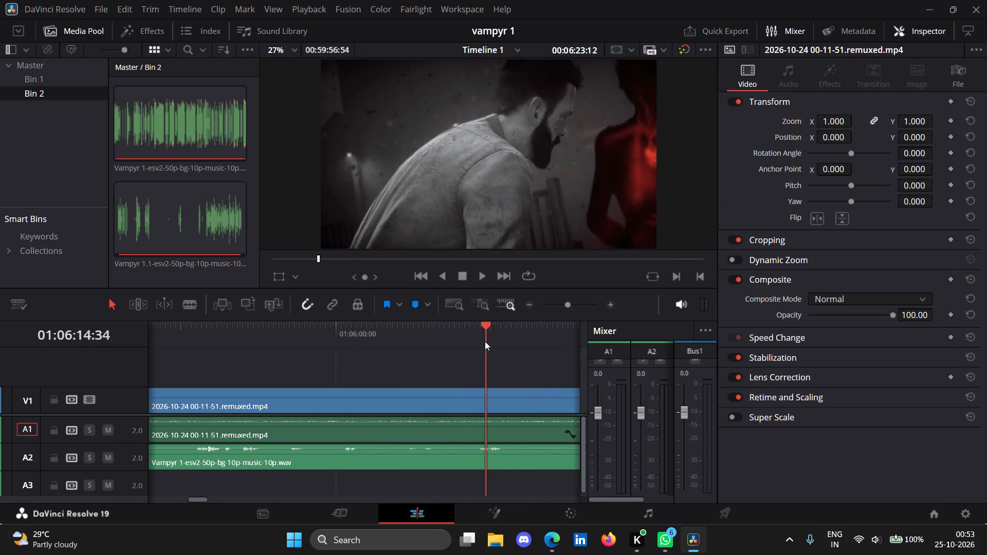
{"action": "left_click_drag", "start_coordinate": [485, 341], "coordinate": [533, 343]}
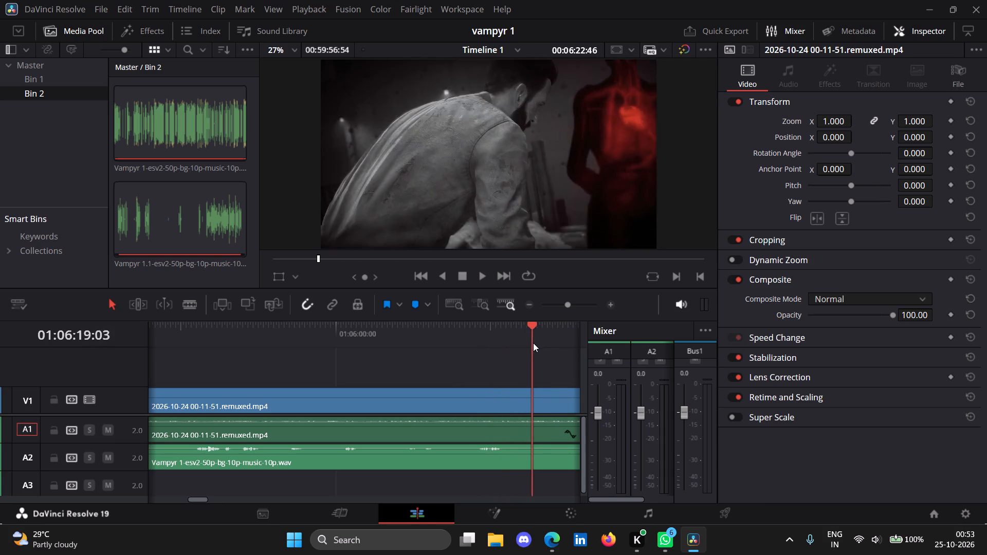
{"action": "left_click_drag", "start_coordinate": [533, 343], "coordinate": [540, 347]}
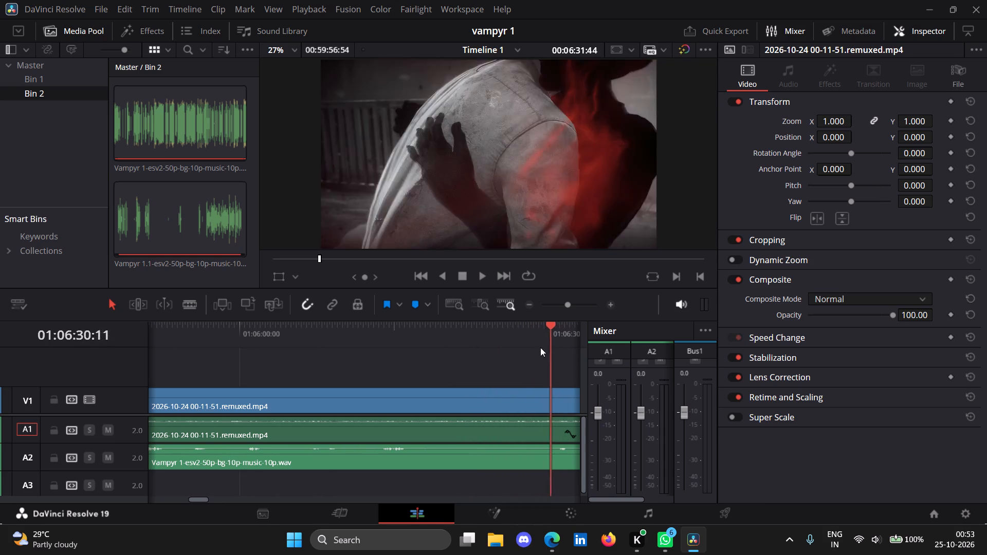
{"action": "left_click_drag", "start_coordinate": [540, 347], "coordinate": [568, 347]}
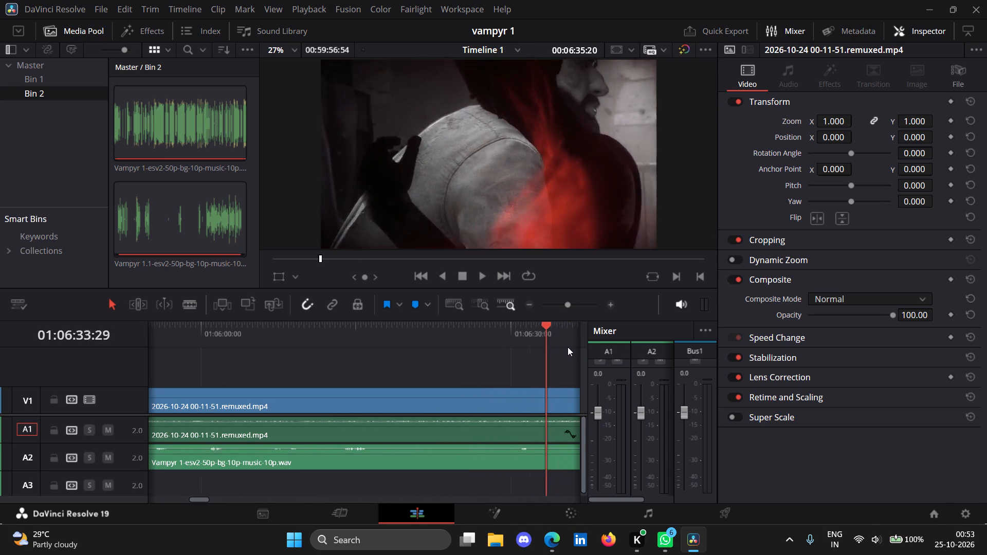
{"action": "left_click_drag", "start_coordinate": [568, 347], "coordinate": [522, 343]}
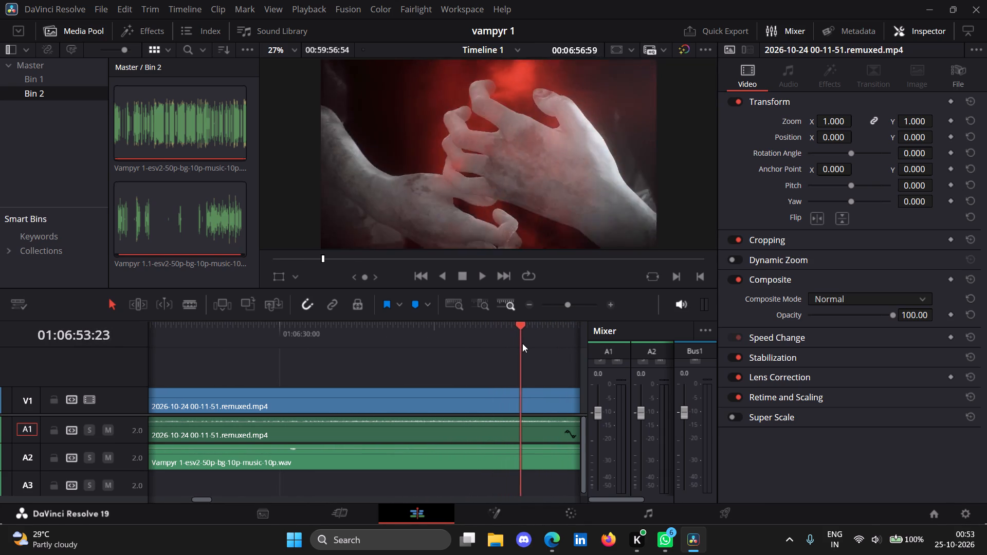
{"action": "left_click_drag", "start_coordinate": [522, 343], "coordinate": [540, 347]}
{"action": "left_click_drag", "start_coordinate": [540, 347], "coordinate": [536, 349]}
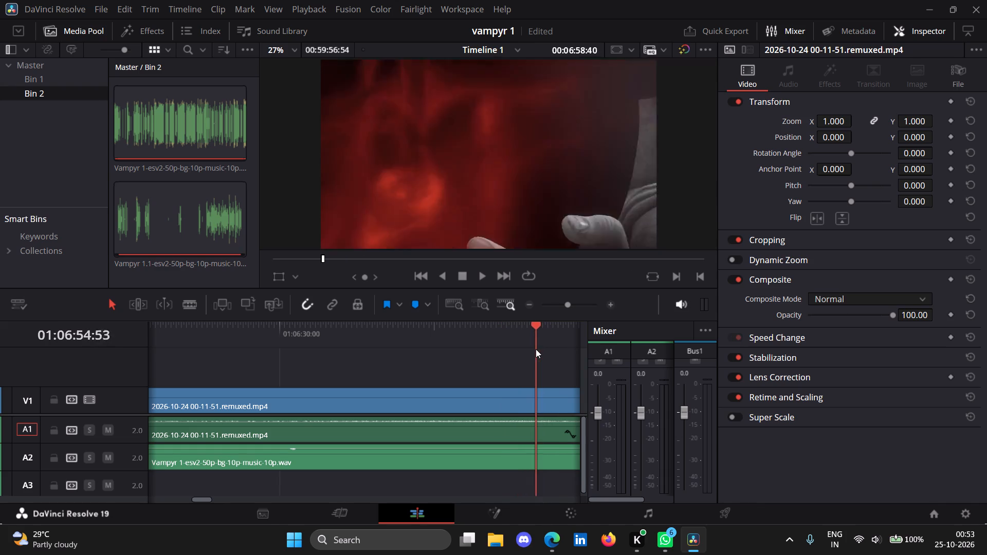
{"action": "left_click_drag", "start_coordinate": [536, 349], "coordinate": [499, 342]}
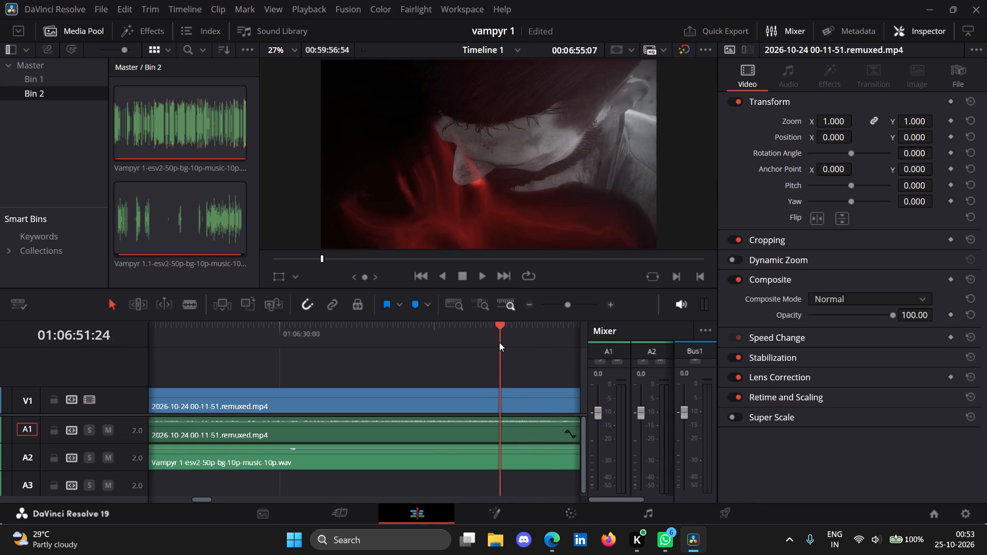
{"action": "left_click_drag", "start_coordinate": [499, 342], "coordinate": [465, 335]}
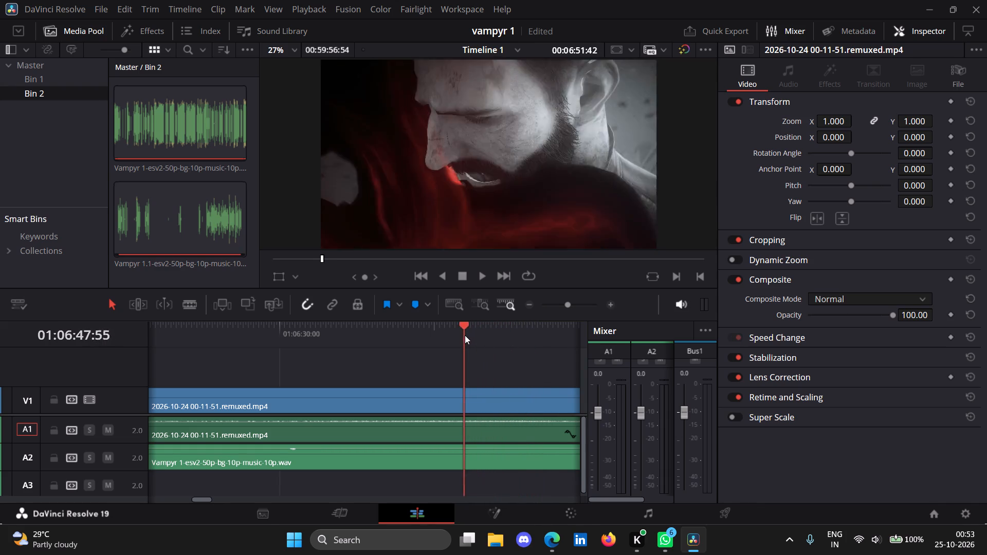
Place the playhead at 01:06:43:52, on the close-up of the bearded man baring his fangs beside the red-tinted figure.
{"action": "left_click_drag", "start_coordinate": [465, 335], "coordinate": [409, 319]}
{"action": "left_click_drag", "start_coordinate": [408, 319], "coordinate": [424, 322]}
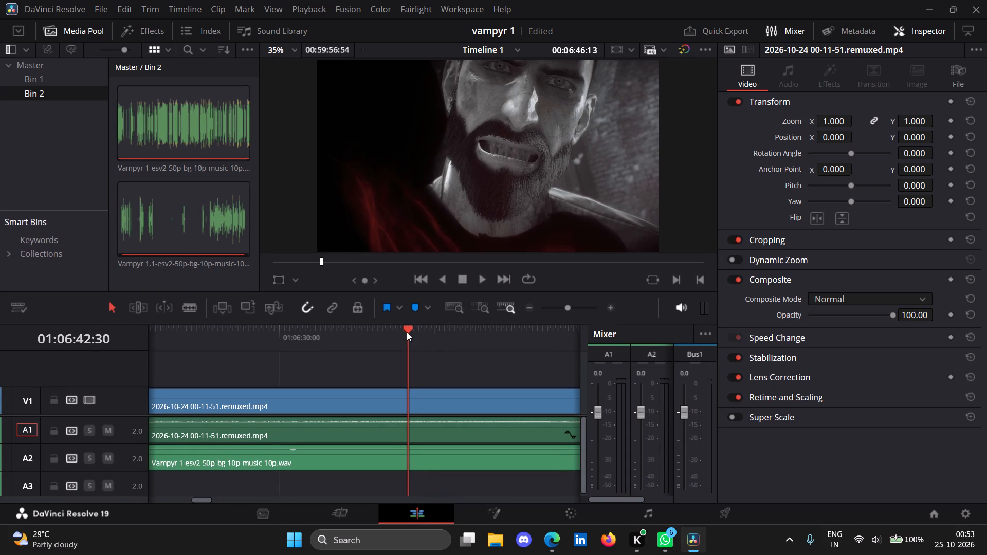
{"action": "left_click_drag", "start_coordinate": [409, 332], "coordinate": [422, 335]}
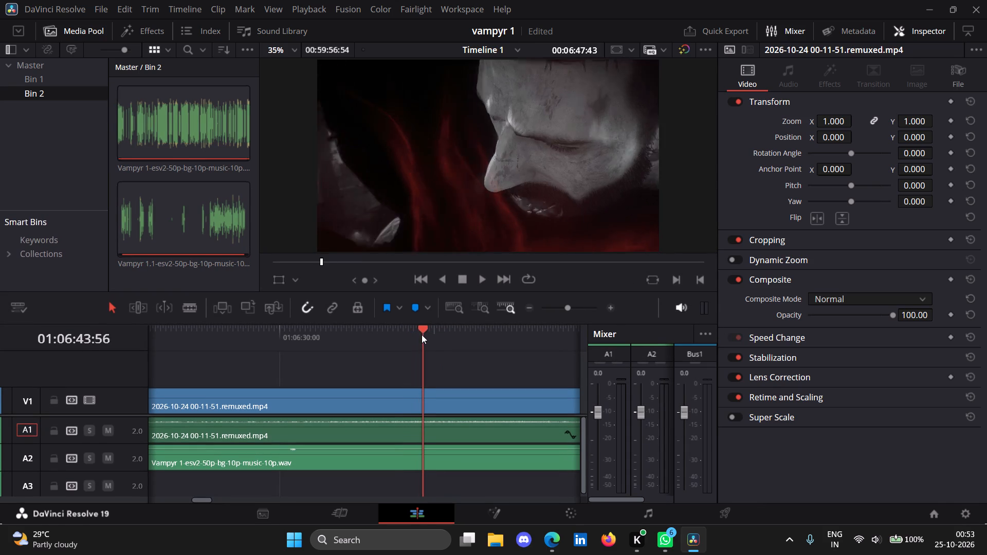
{"action": "left_click_drag", "start_coordinate": [422, 335], "coordinate": [423, 334]}
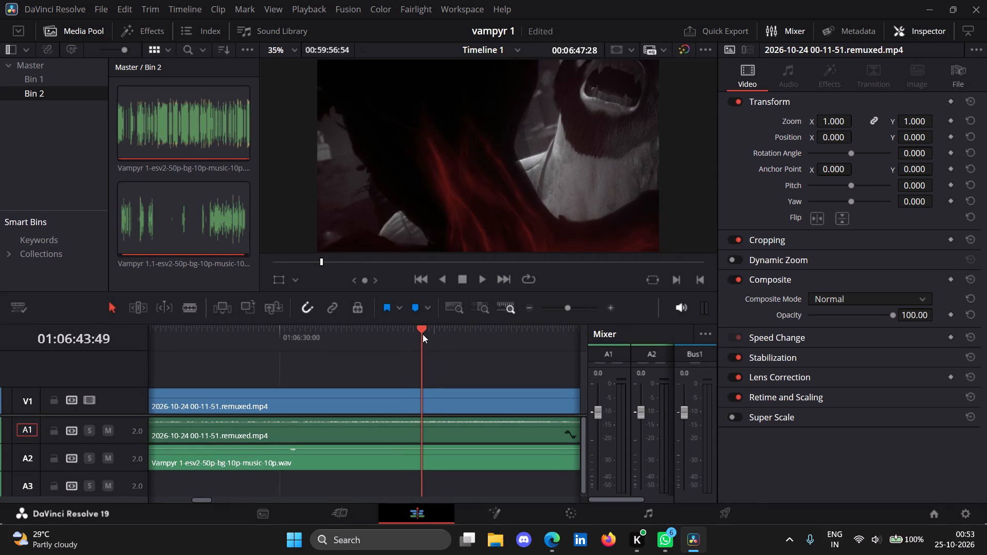
{"action": "left_click_drag", "start_coordinate": [423, 334], "coordinate": [424, 334]}
{"action": "left_click", "coordinate": [424, 334]}
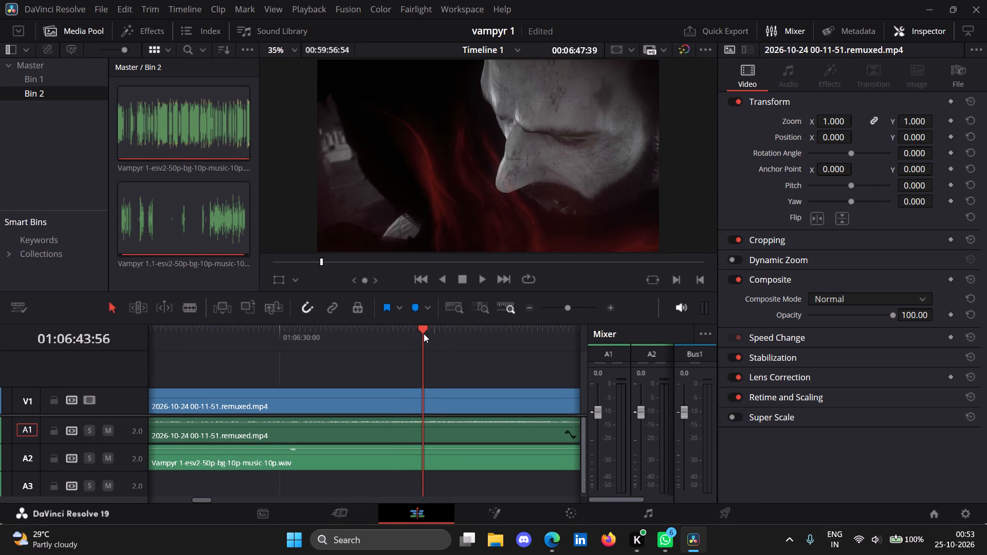
{"action": "key", "text": "Left"}
{"action": "key", "text": "Left"}
{"action": "key", "text": "Left"}
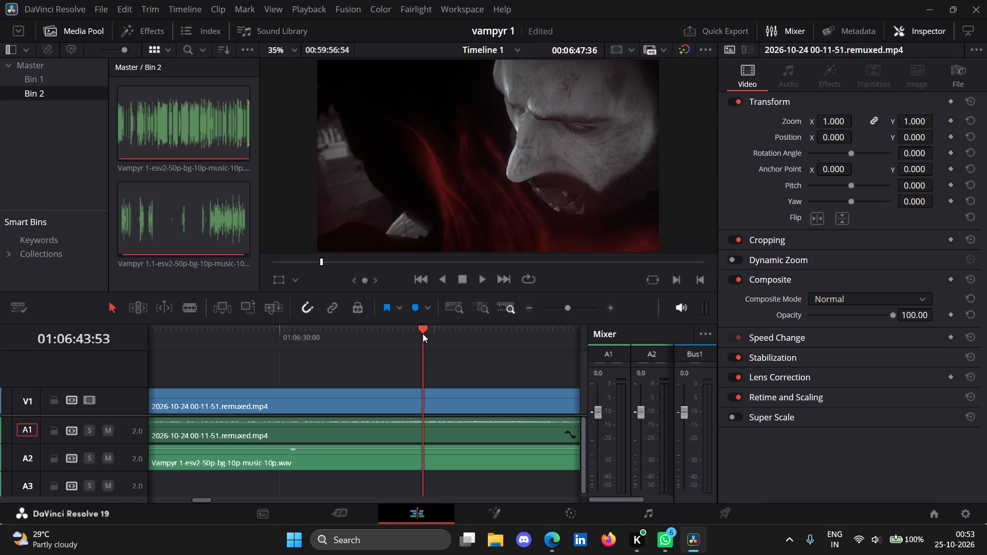
{"action": "key", "text": "Left"}
{"action": "key", "text": "Left"}
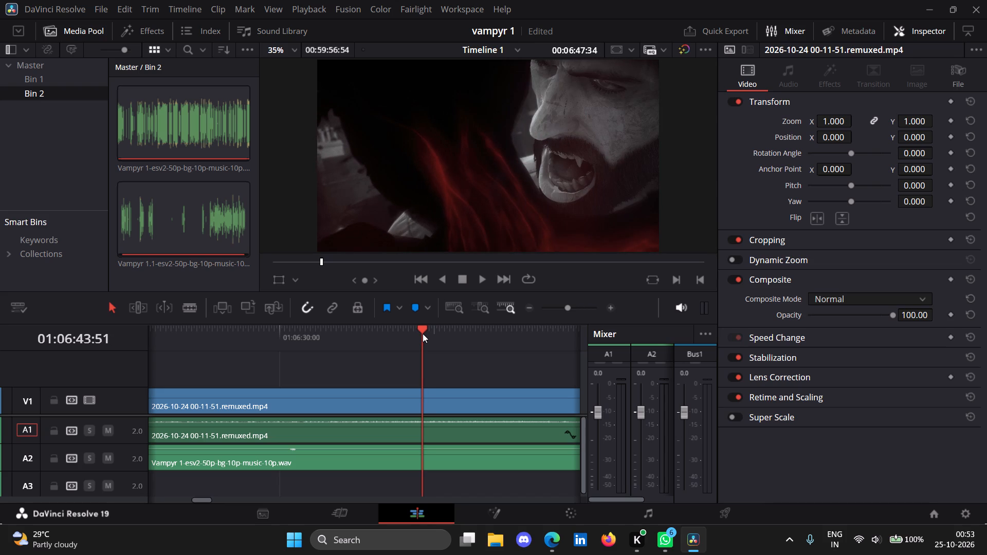
{"action": "key", "text": "Left"}
{"action": "key", "text": "Left"}
{"action": "key", "text": "Right"}
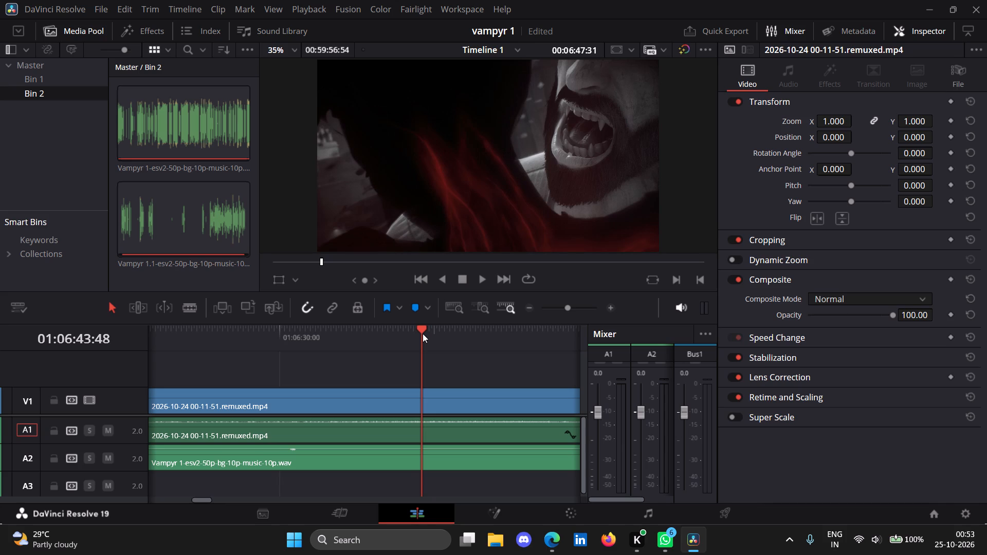
{"action": "key", "text": "Right"}
{"action": "key", "text": "Right"}
{"action": "key", "text": "Right"}
{"action": "key", "text": "Right"}
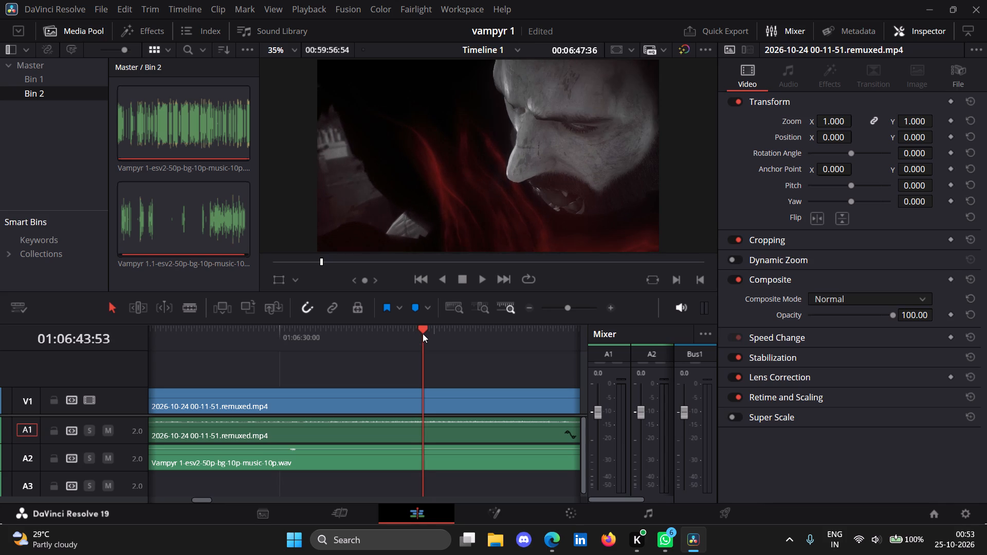
{"action": "key", "text": "Left"}
{"action": "key", "text": "Left"}
{"action": "key", "text": "Right"}
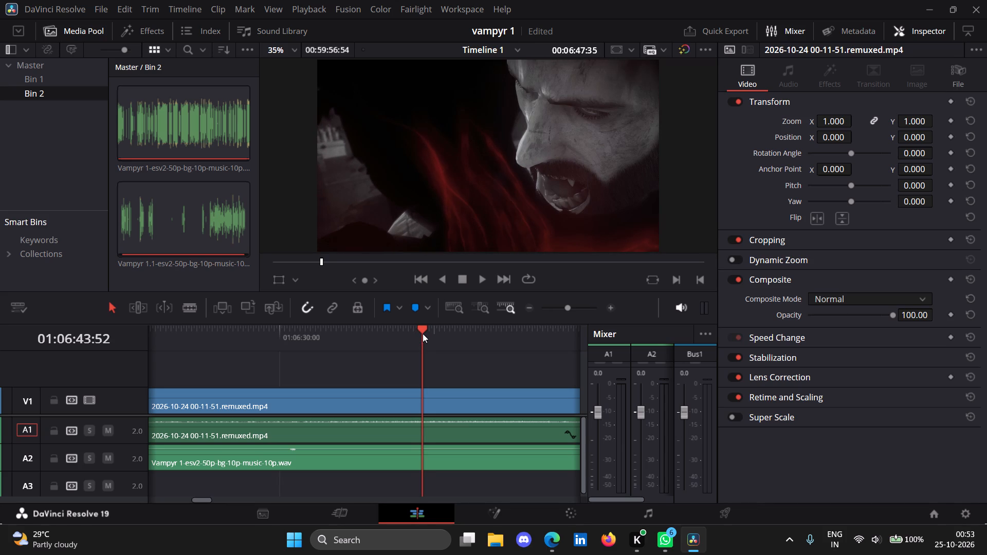
Open the Color page and grab a still of the fang close-up frame.
{"action": "left_click", "coordinate": [566, 515]}
{"action": "right_click", "coordinate": [487, 128]}
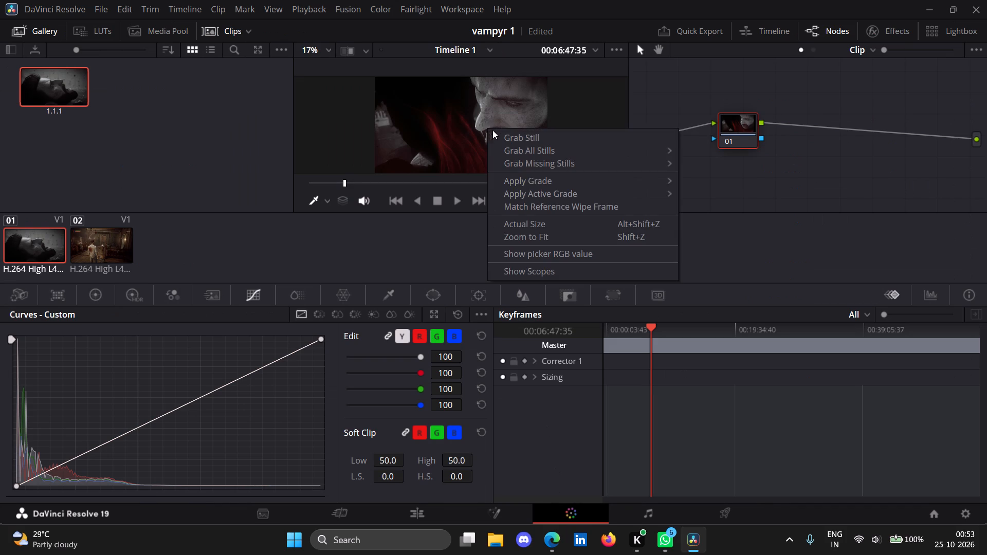
{"action": "left_click", "coordinate": [499, 133]}
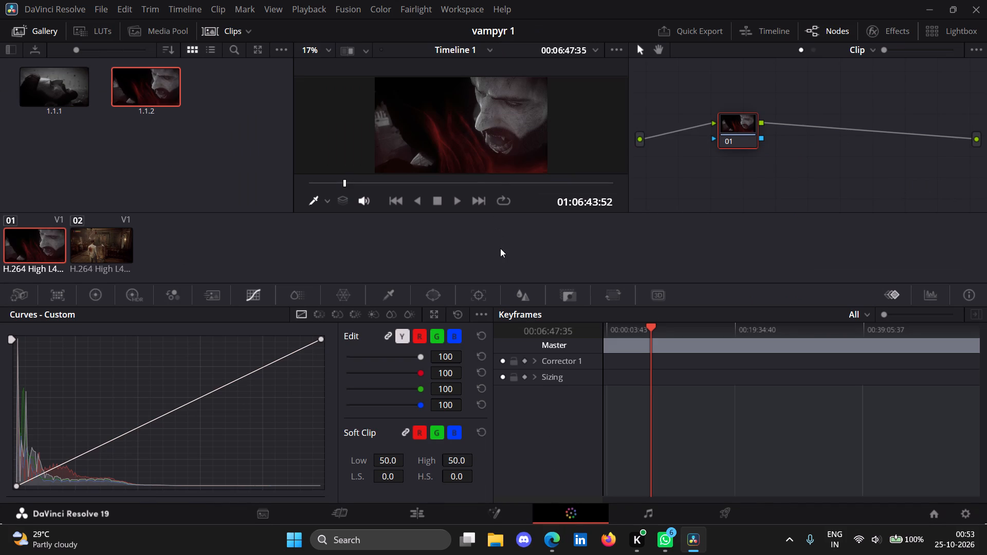
Export the second grabbed still, the fang close-up, as a PNG file to the Downloads folder.
{"action": "double_click", "coordinate": [62, 98]}
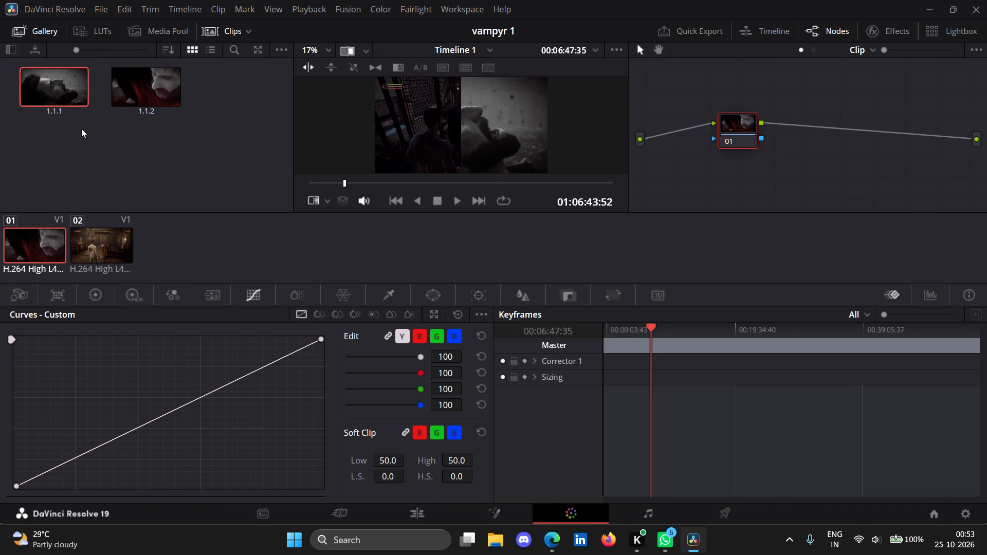
{"action": "right_click", "coordinate": [152, 98]}
{"action": "left_click", "coordinate": [189, 257]}
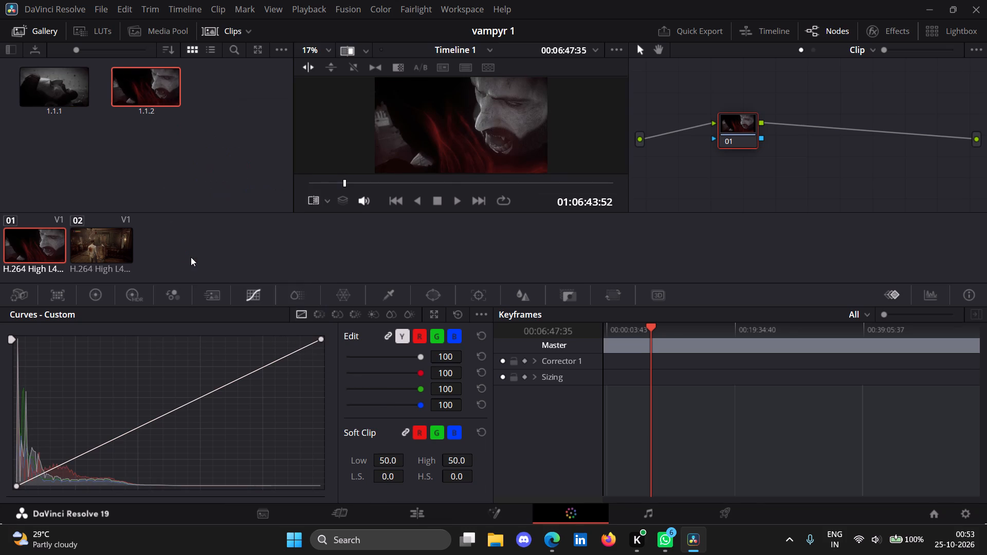
{"action": "scroll", "coordinate": [73, 208], "scroll_direction": "up", "scroll_amount": 3}
{"action": "left_click", "coordinate": [63, 110]}
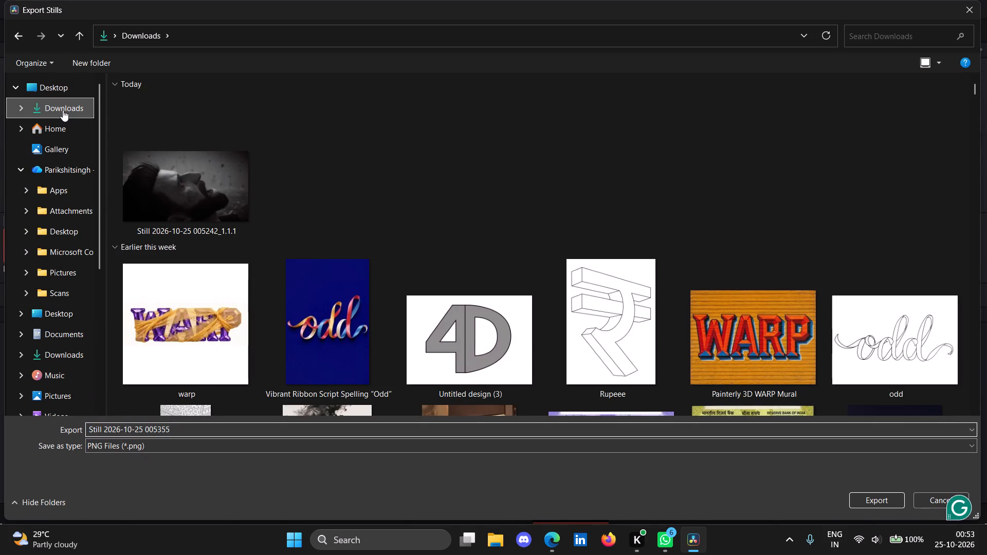
{"action": "left_click", "coordinate": [866, 502]}
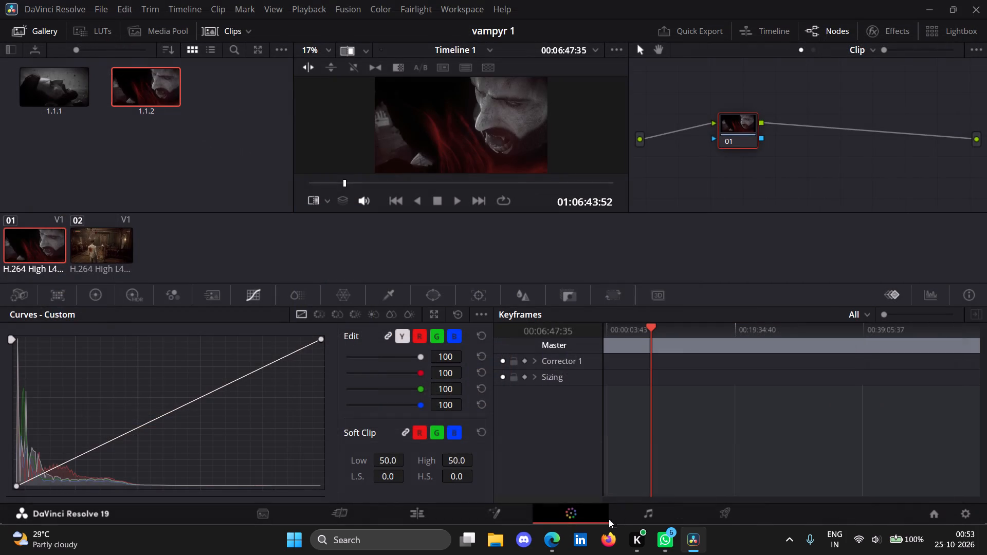
Return to the Edit page and scrub onward to 01:06:53:01, examining the cutscene shots that follow the fang close-up.
{"action": "left_click", "coordinate": [429, 509]}
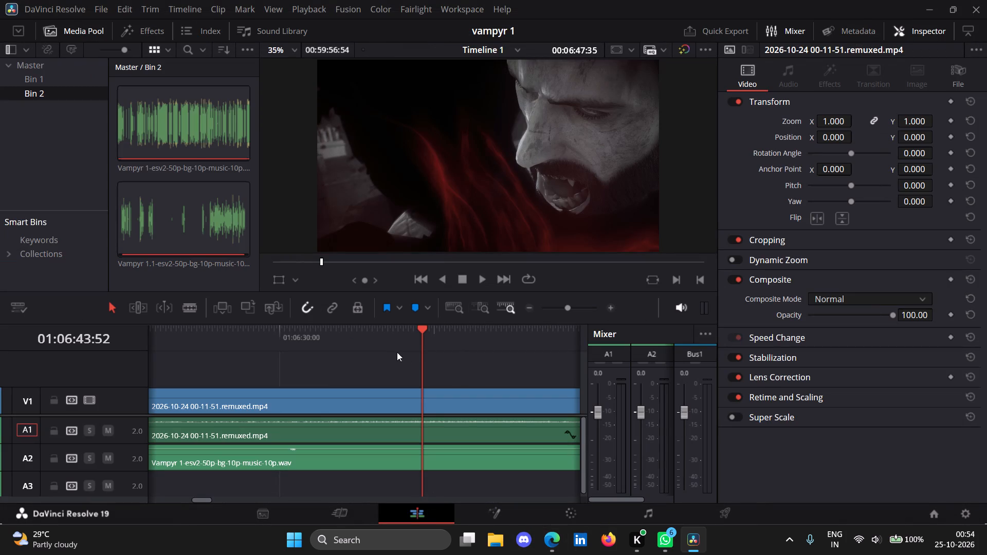
{"action": "left_click_drag", "start_coordinate": [420, 329], "coordinate": [453, 332]}
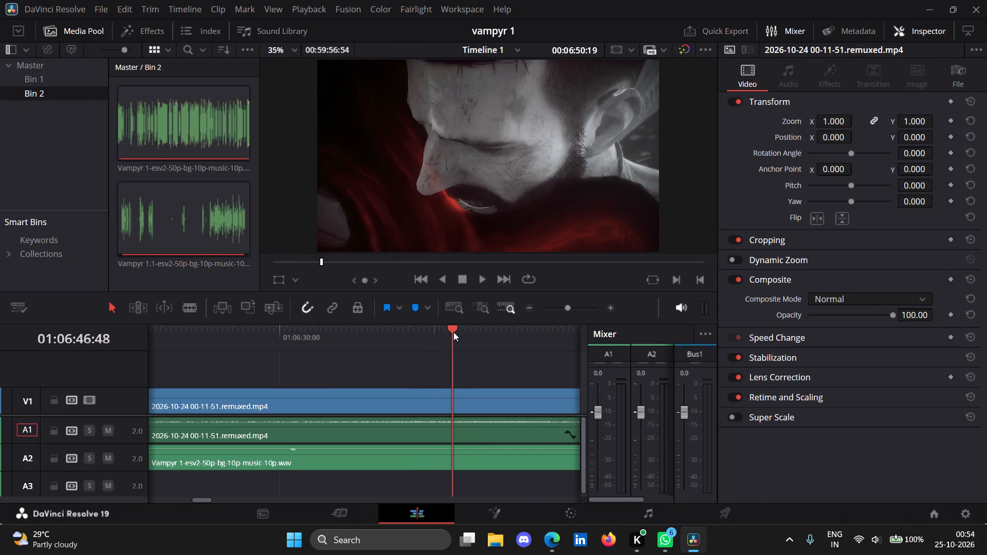
{"action": "left_click_drag", "start_coordinate": [453, 332], "coordinate": [513, 341]}
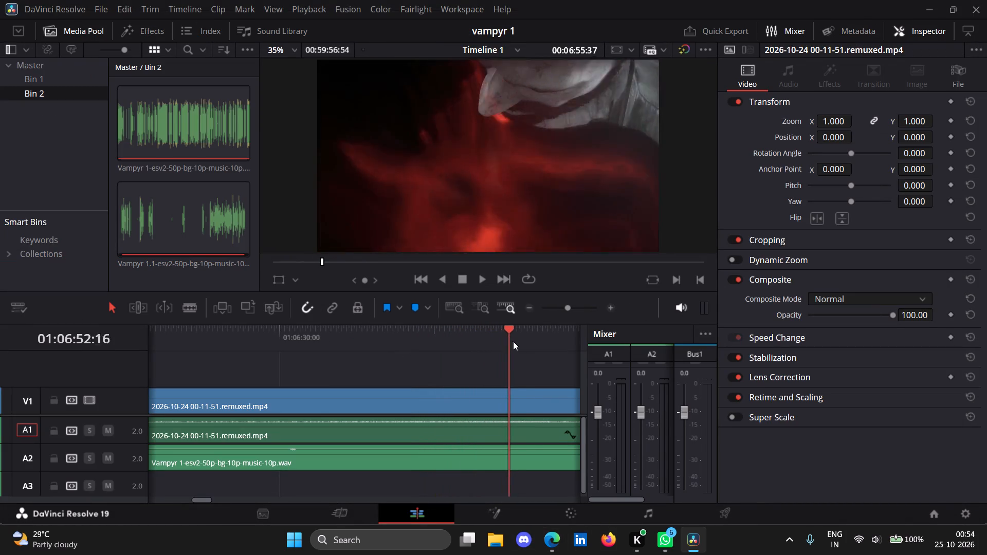
{"action": "left_click_drag", "start_coordinate": [513, 341], "coordinate": [517, 342]}
Switch to Microsoft Edge, leave the vampyr results and search YouTube for "bbs".
{"action": "left_click", "coordinate": [555, 533]}
{"action": "scroll", "coordinate": [433, 379], "scroll_direction": "up", "scroll_amount": 3}
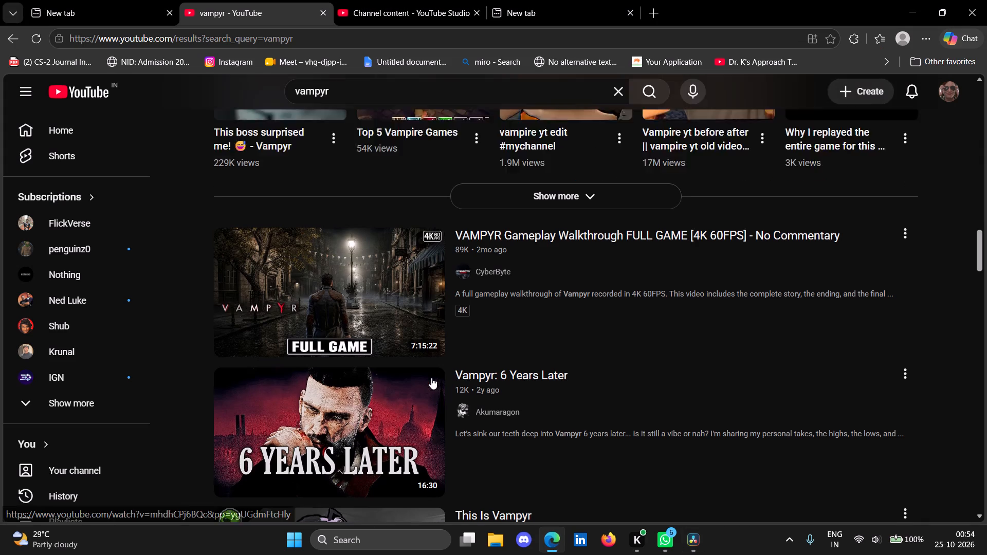
{"action": "scroll", "coordinate": [431, 378], "scroll_direction": "up", "scroll_amount": 20}
{"action": "left_click", "coordinate": [2, 42]}
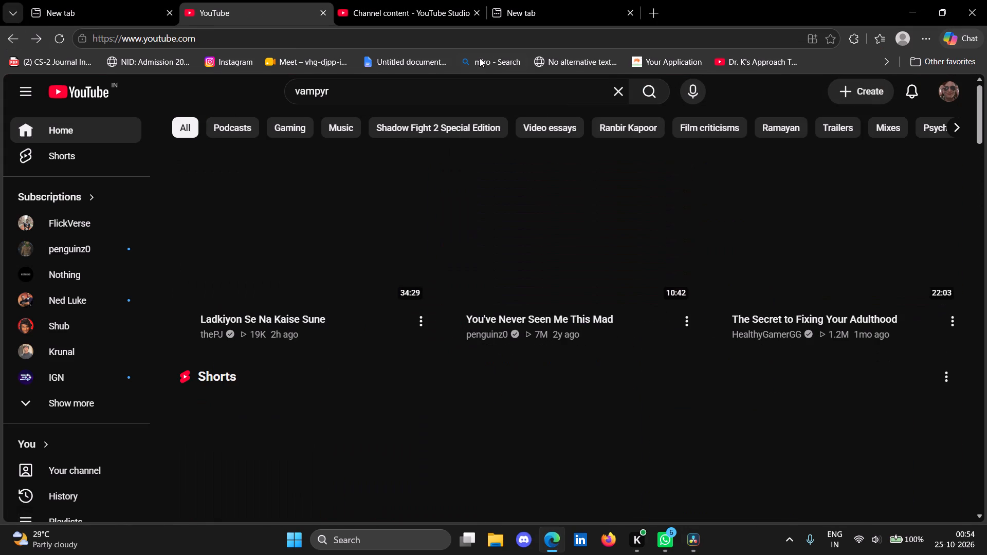
{"action": "left_click", "coordinate": [615, 87]}
{"action": "type", "text": "bbs"}
{"action": "key", "text": "Return"}
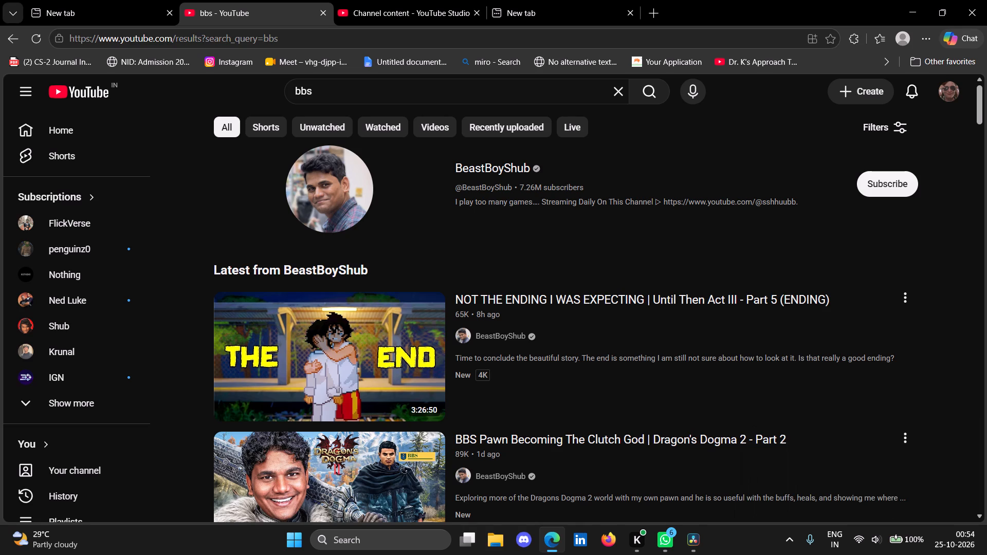
Look through the BeastBoyShub videos in the search results, examining how the gameplay thumbnails are designed.
{"action": "left_click_drag", "start_coordinate": [986, 116], "coordinate": [983, 121]}
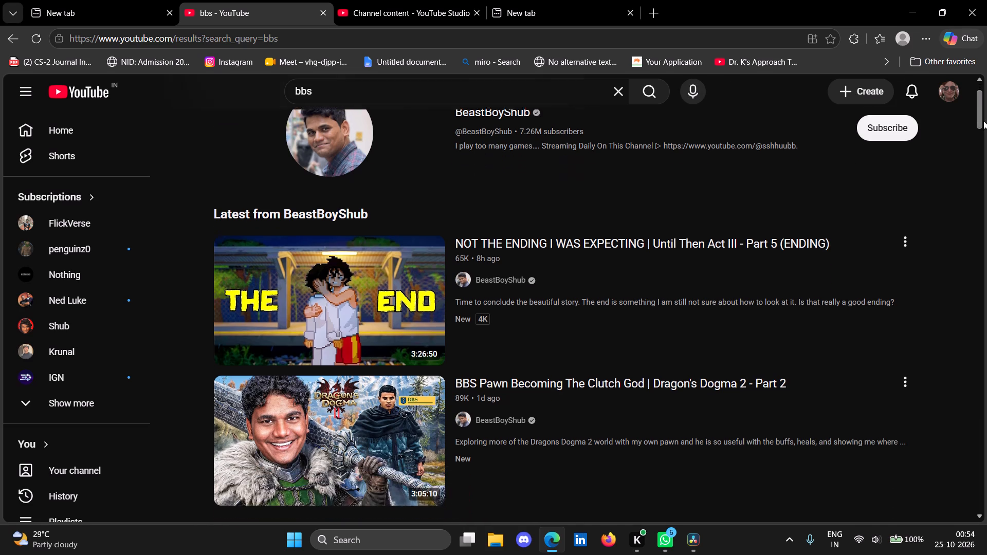
{"action": "left_click_drag", "start_coordinate": [983, 121], "coordinate": [960, 155]}
{"action": "left_click", "coordinate": [578, 163]}
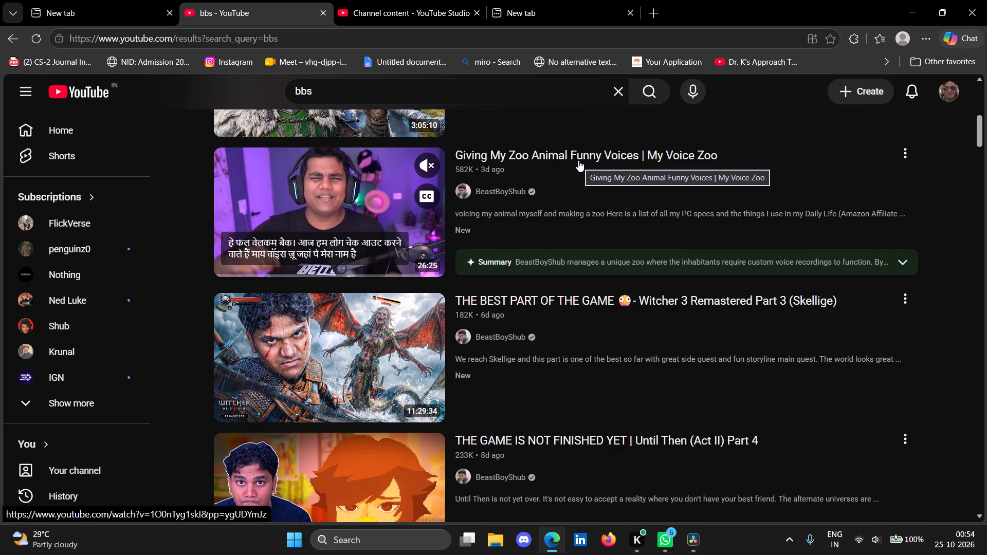
{"action": "left_click_drag", "start_coordinate": [981, 128], "coordinate": [922, 229]}
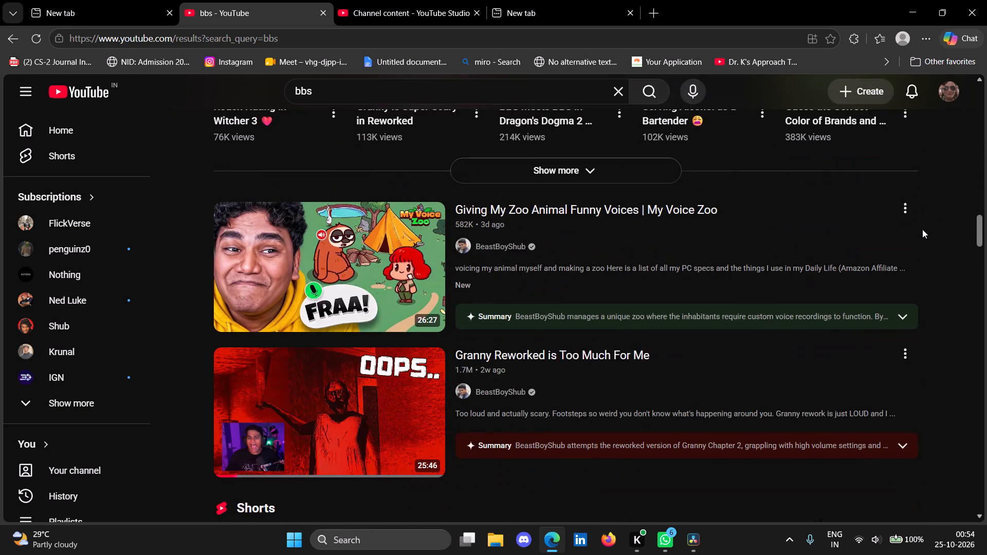
{"action": "left_click_drag", "start_coordinate": [922, 229], "coordinate": [884, 275]}
{"action": "left_click_drag", "start_coordinate": [977, 119], "coordinate": [974, 144]}
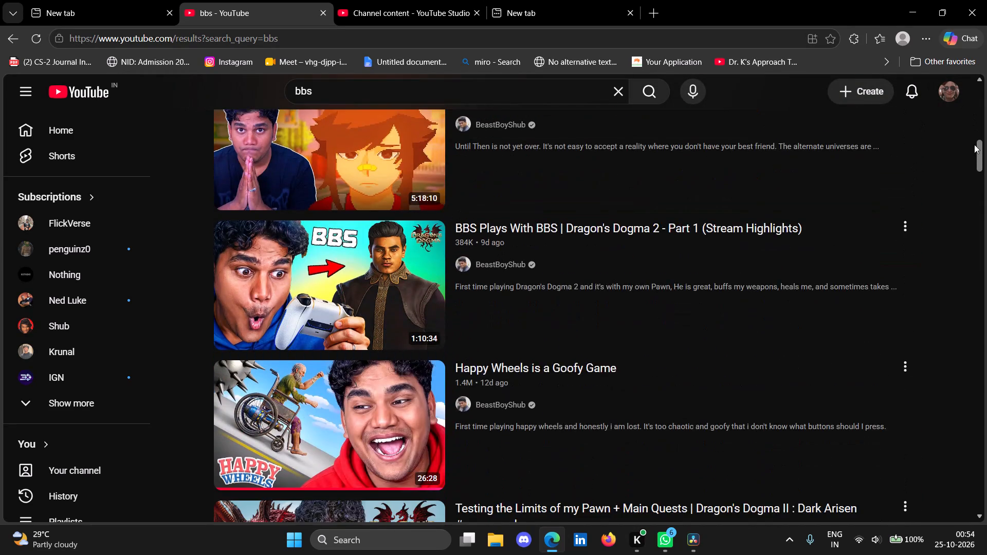
{"action": "left_click_drag", "start_coordinate": [974, 144], "coordinate": [934, 212]}
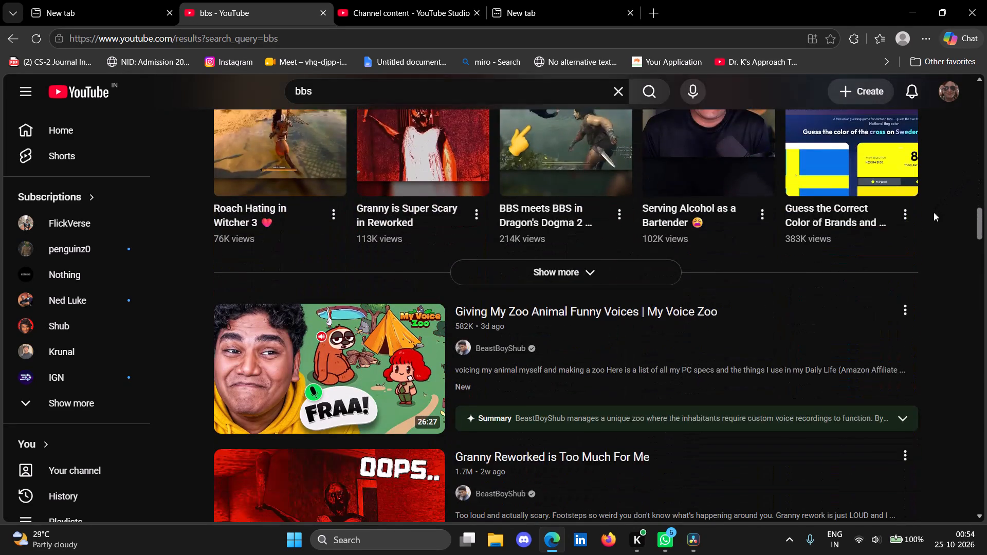
{"action": "left_click_drag", "start_coordinate": [934, 212], "coordinate": [887, 260]}
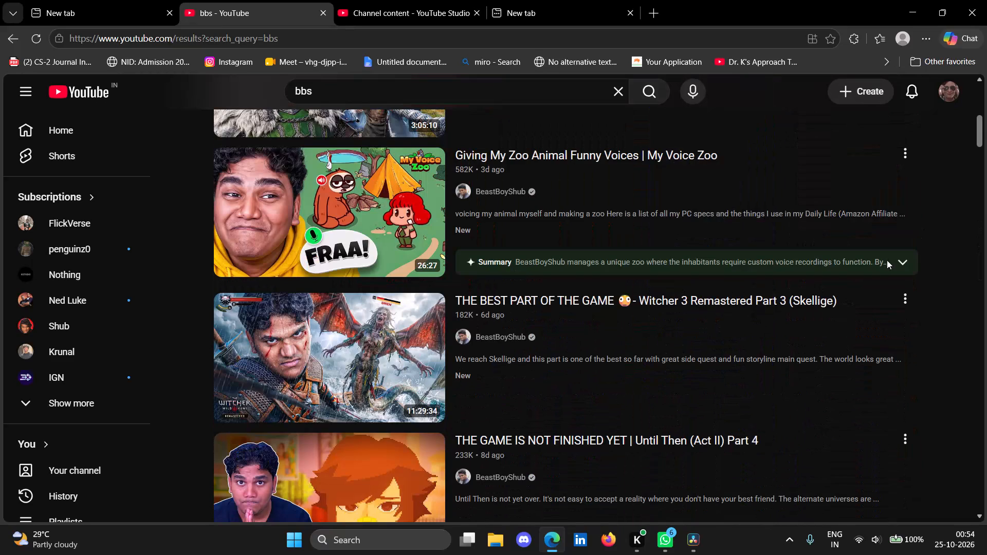
{"action": "left_click_drag", "start_coordinate": [887, 260], "coordinate": [884, 264]}
{"action": "left_click", "coordinate": [884, 264]}
{"action": "left_click_drag", "start_coordinate": [980, 132], "coordinate": [980, 132]}
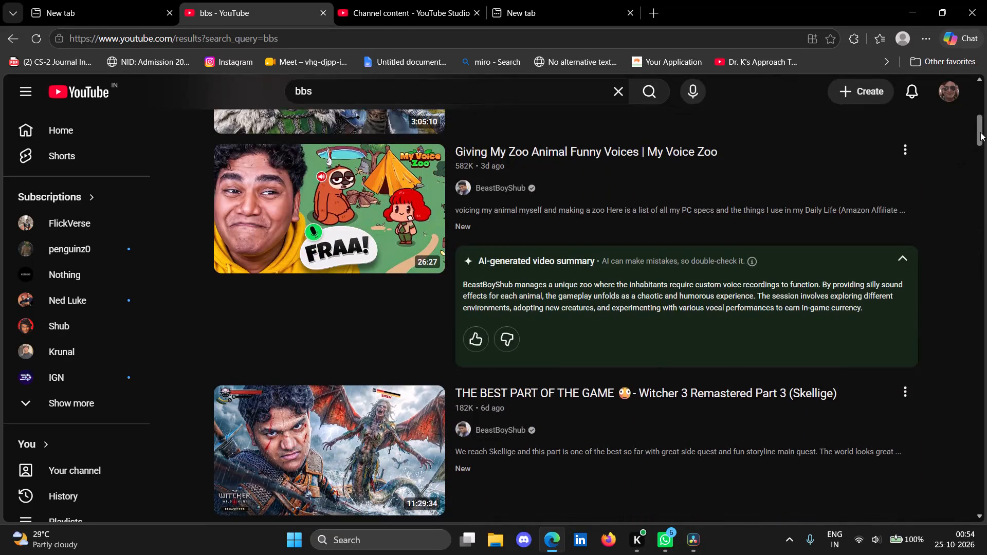
{"action": "left_click_drag", "start_coordinate": [980, 132], "coordinate": [956, 177]}
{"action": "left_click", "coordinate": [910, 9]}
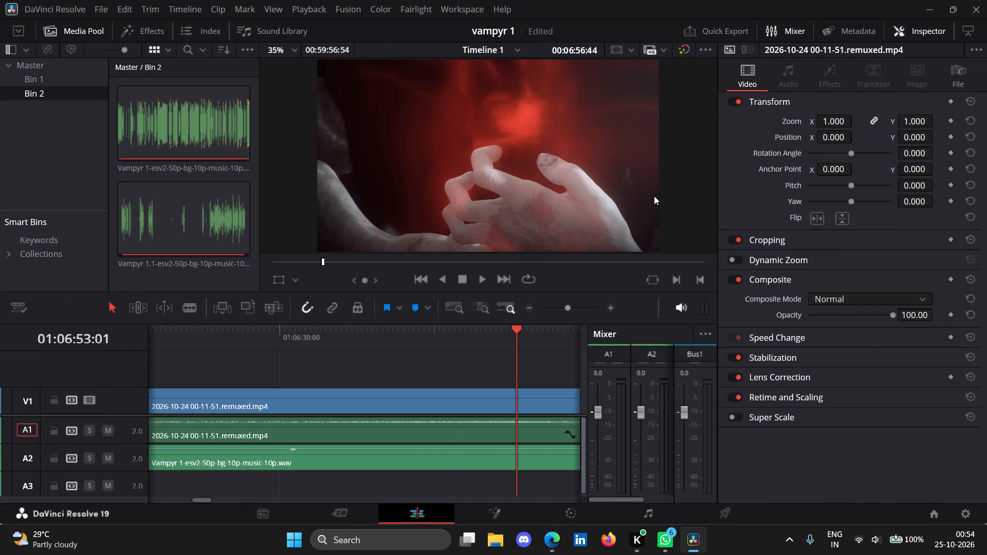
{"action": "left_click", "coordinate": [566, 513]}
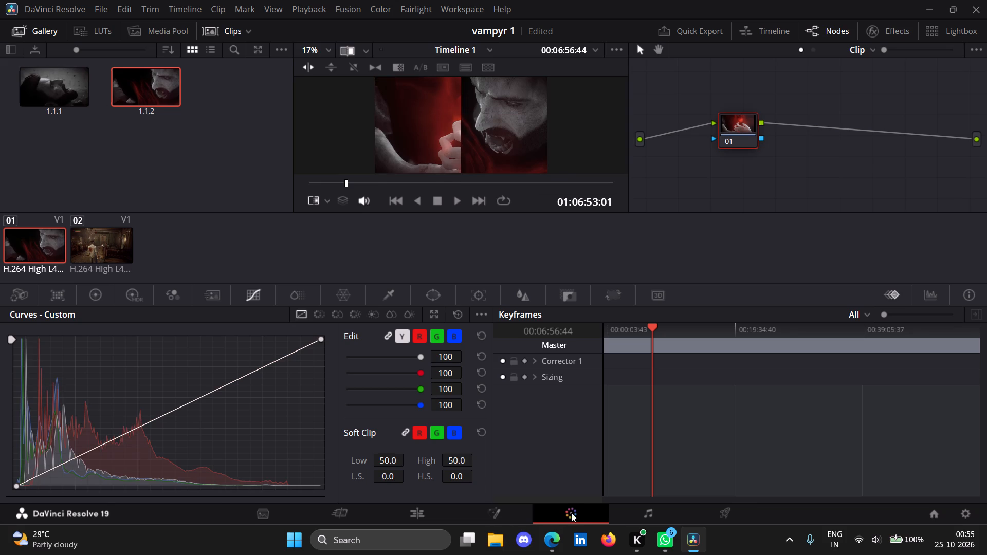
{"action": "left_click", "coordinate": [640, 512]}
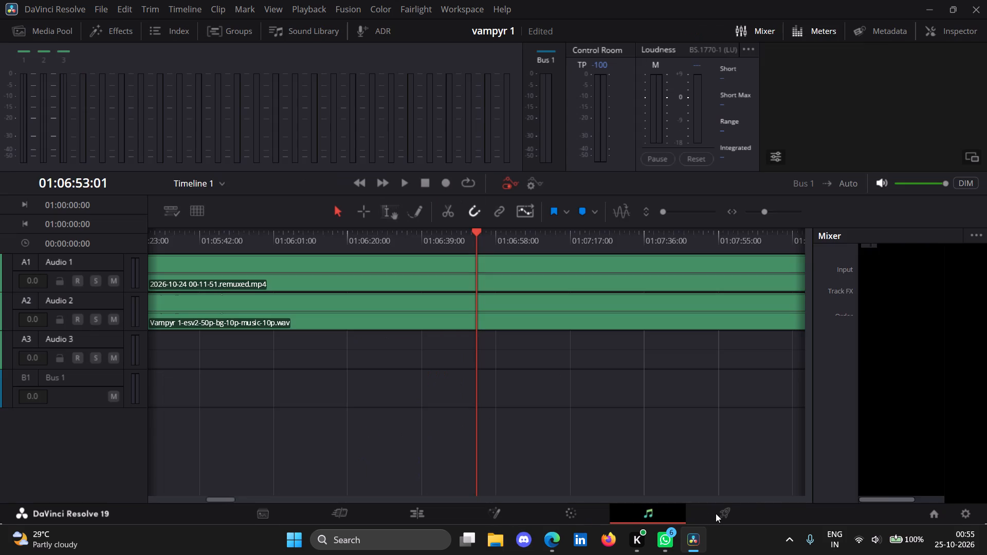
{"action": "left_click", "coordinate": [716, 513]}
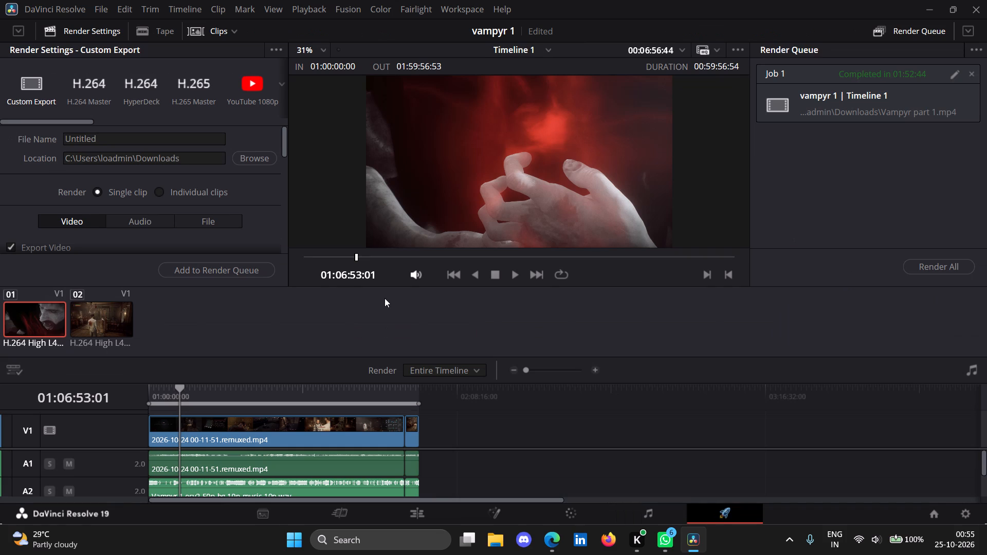
Switch to the Vampyr upload in YouTube Studio in Edge and open A/B Testing to examine its title and thumbnail test options.
{"action": "left_click", "coordinate": [555, 553]}
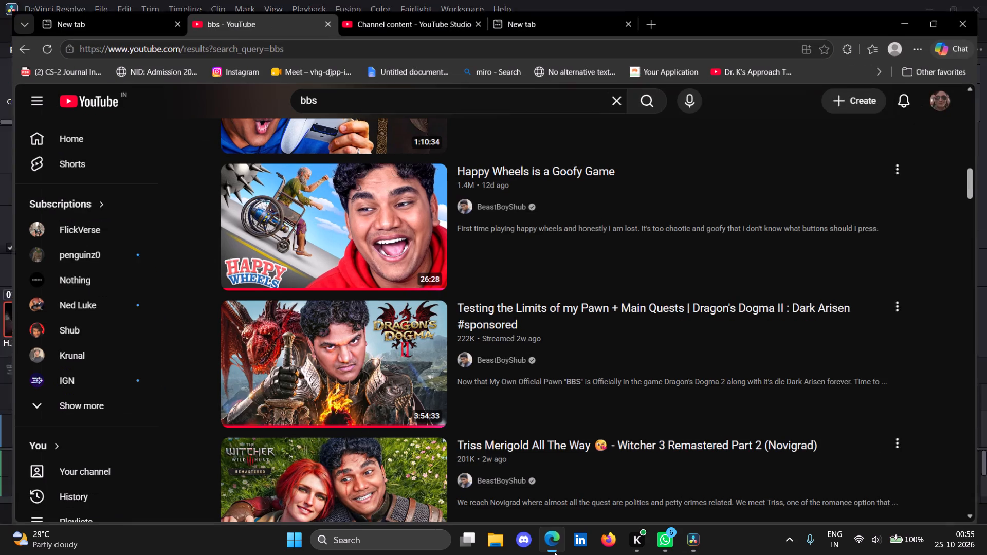
{"action": "left_click", "coordinate": [427, 0]}
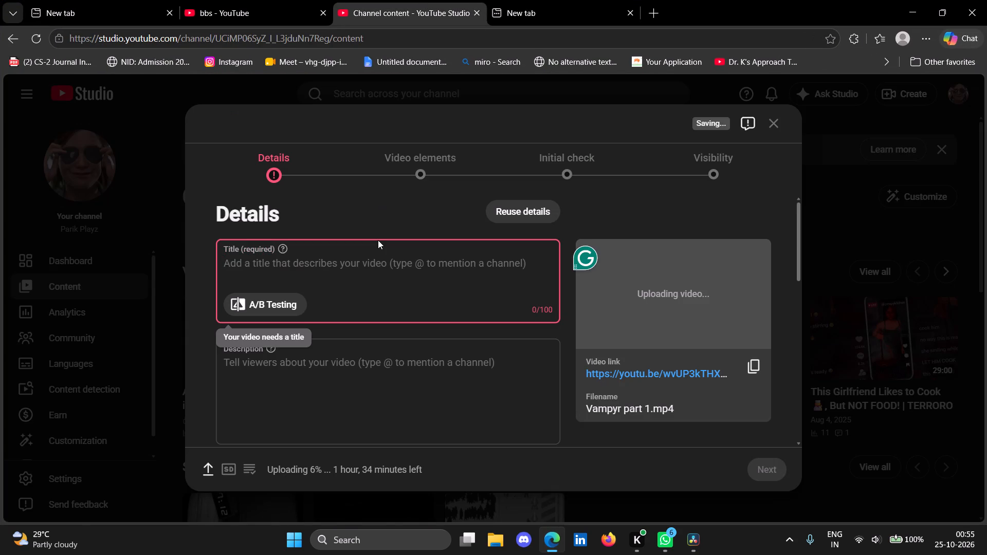
{"action": "left_click", "coordinate": [281, 305]}
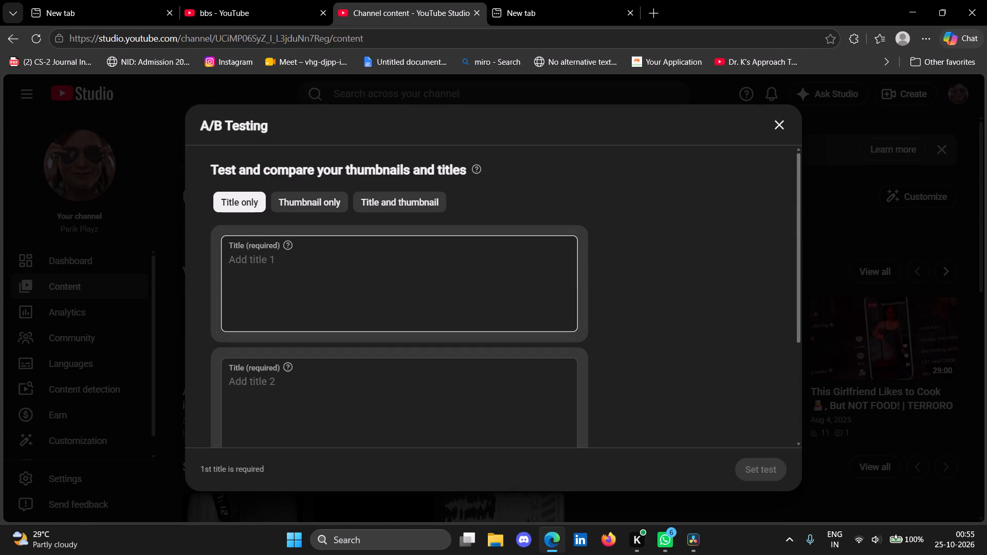
{"action": "left_click", "coordinate": [281, 305]}
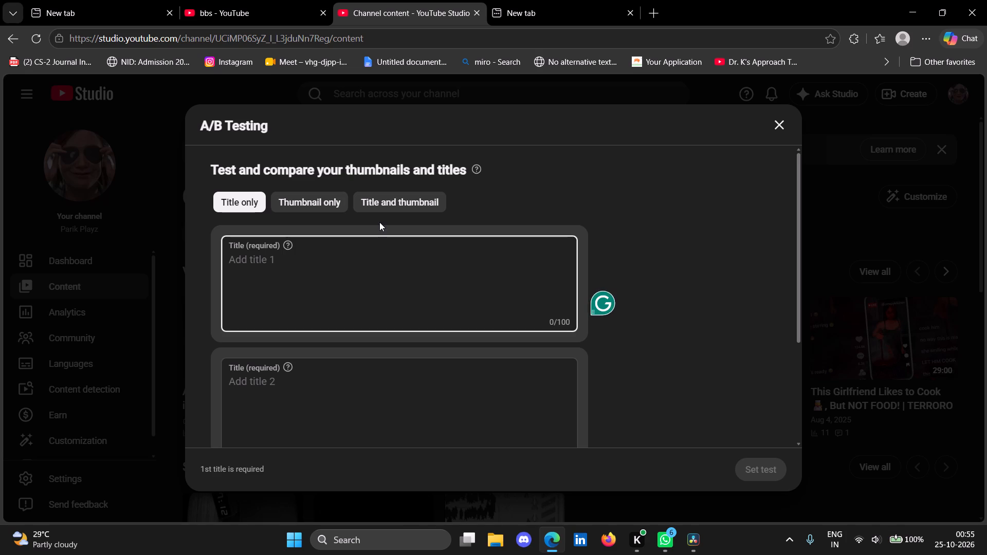
{"action": "left_click_drag", "start_coordinate": [799, 254], "coordinate": [785, 316]}
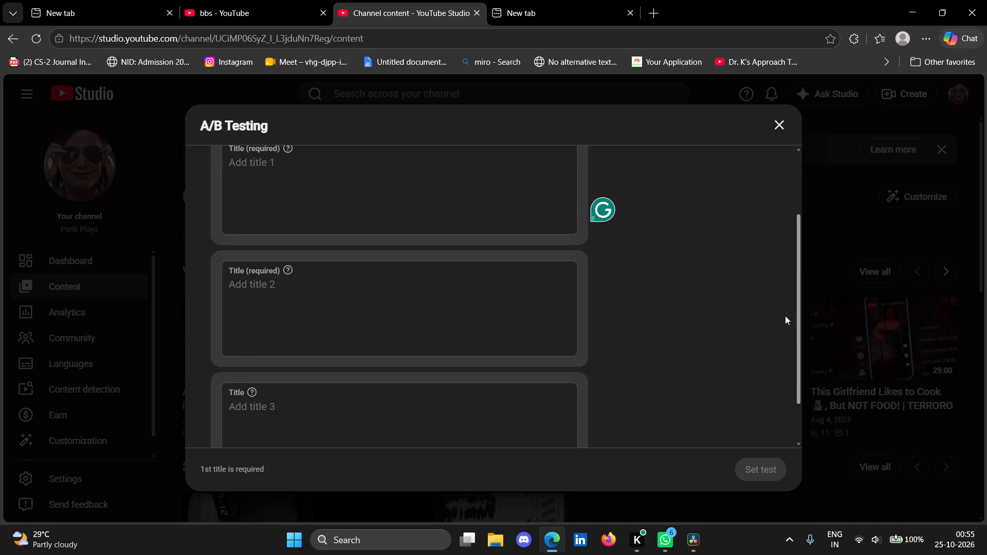
{"action": "left_click_drag", "start_coordinate": [785, 316], "coordinate": [751, 209]}
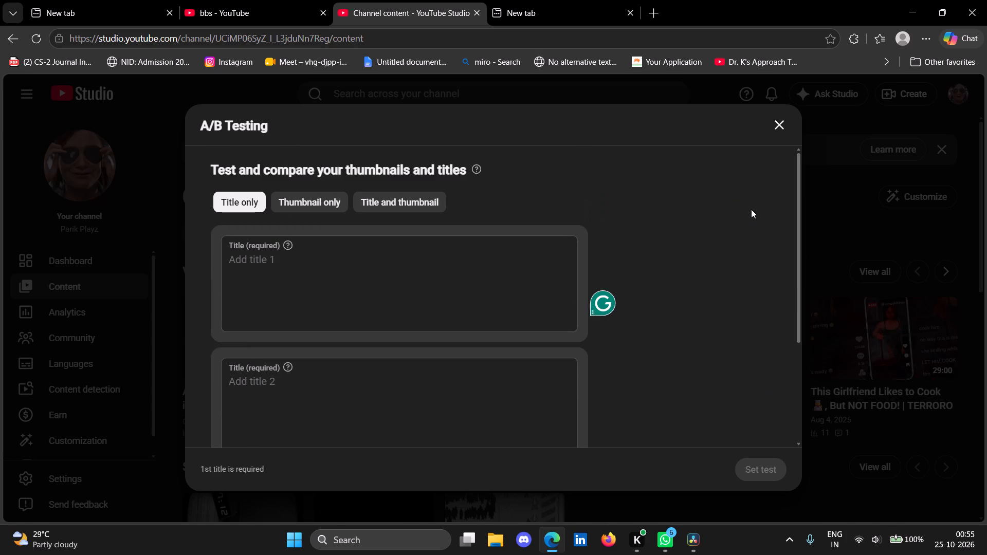
{"action": "left_click", "coordinate": [505, 0]}
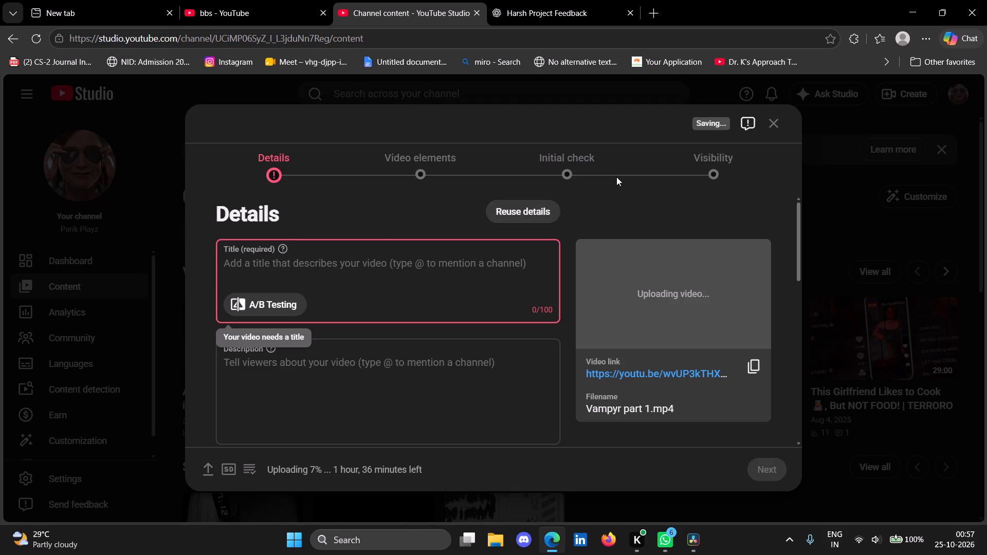
{"action": "left_click", "coordinate": [379, 238]}
{"action": "left_click", "coordinate": [368, 262]}
{"action": "key", "text": "ctrl+v"}
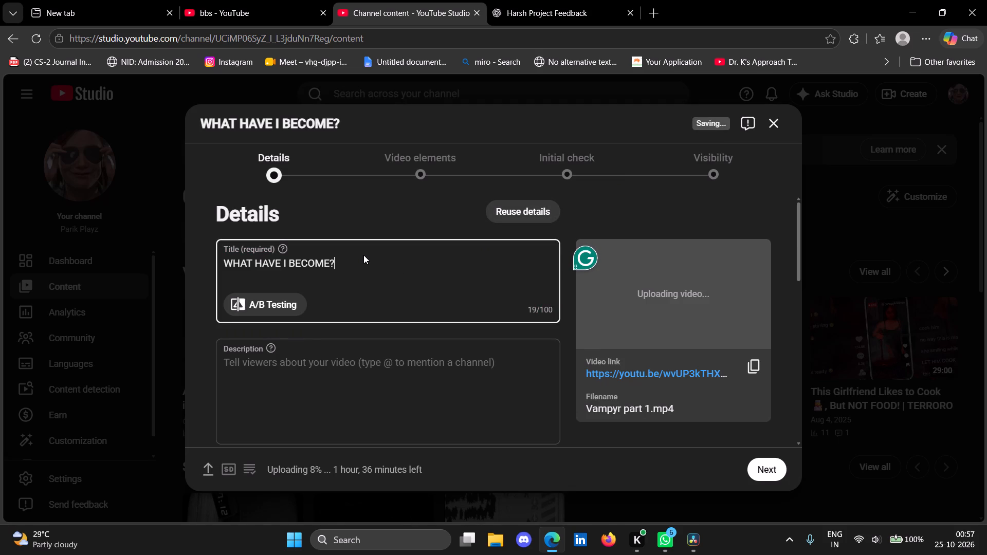
Extend the video title with "| VAMPYR (PART 1)" after "WHAT HAVE I BECOME?".
{"action": "key", "text": "space"}
{"action": "key", "text": "v"}
{"action": "key", "text": "a"}
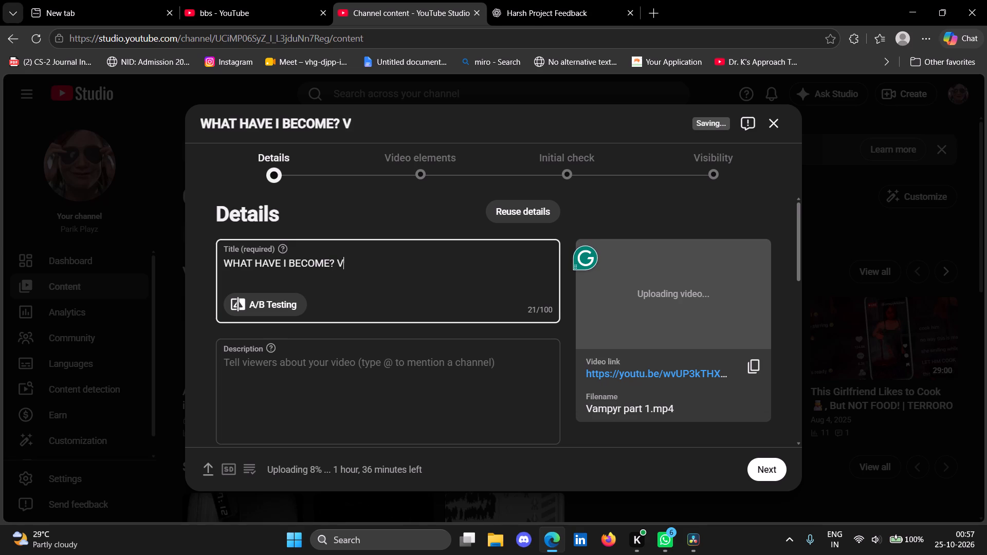
{"action": "key", "text": "a"}
{"action": "key", "text": "BackSpace"}
{"action": "key", "text": "BackSpace"}
{"action": "key", "text": "BackSpace"}
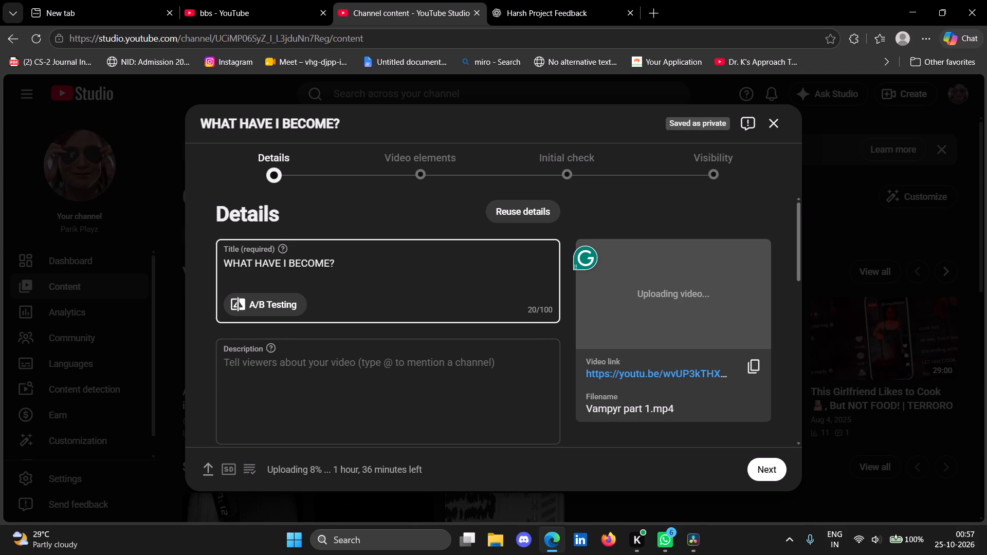
{"action": "key", "text": "shift+bar"}
{"action": "key", "text": "space"}
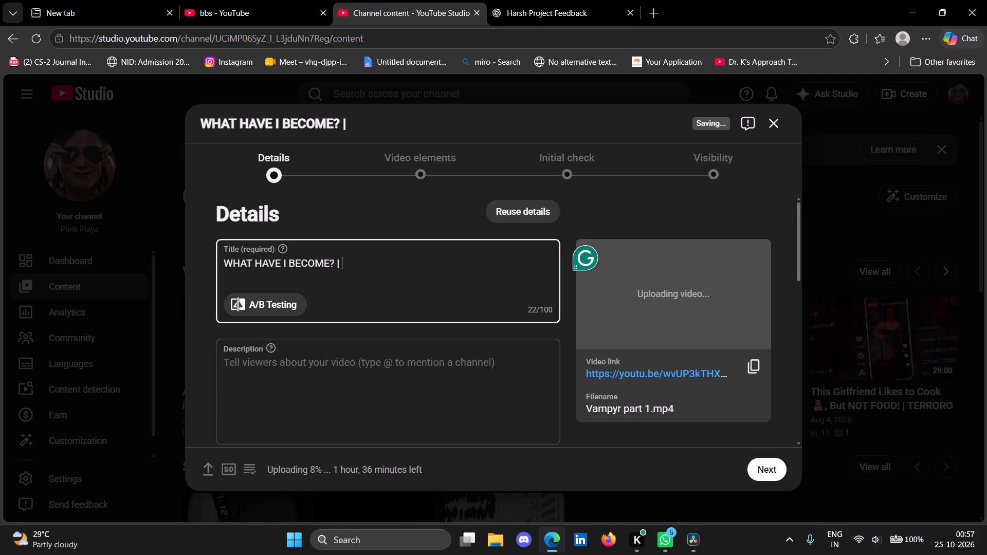
{"action": "type", "text": "VA"}
{"action": "type", "text": "MPYR"}
{"action": "key", "text": "space"}
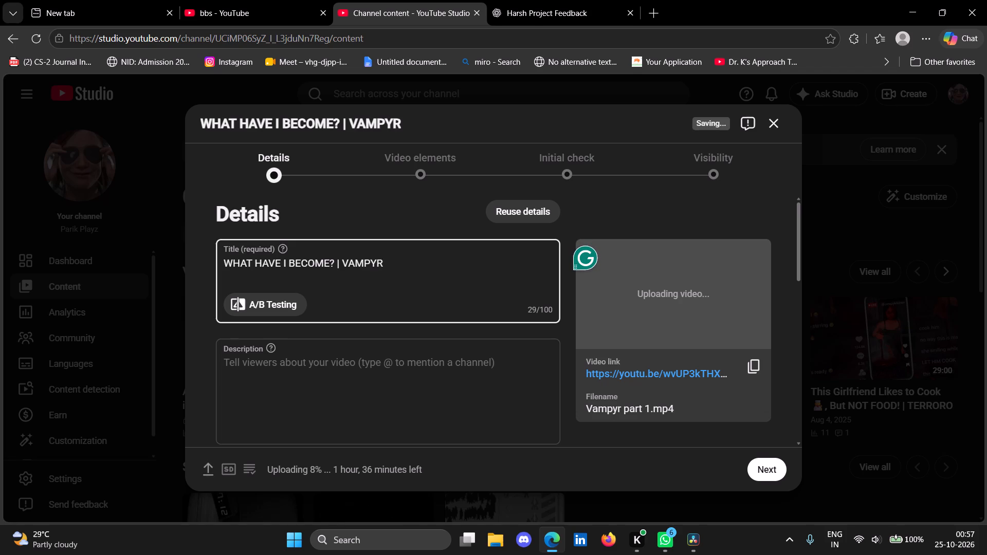
{"action": "key", "text": "shift+parenleft"}
{"action": "key", "text": "p"}
{"action": "type", "text": "ART1"}
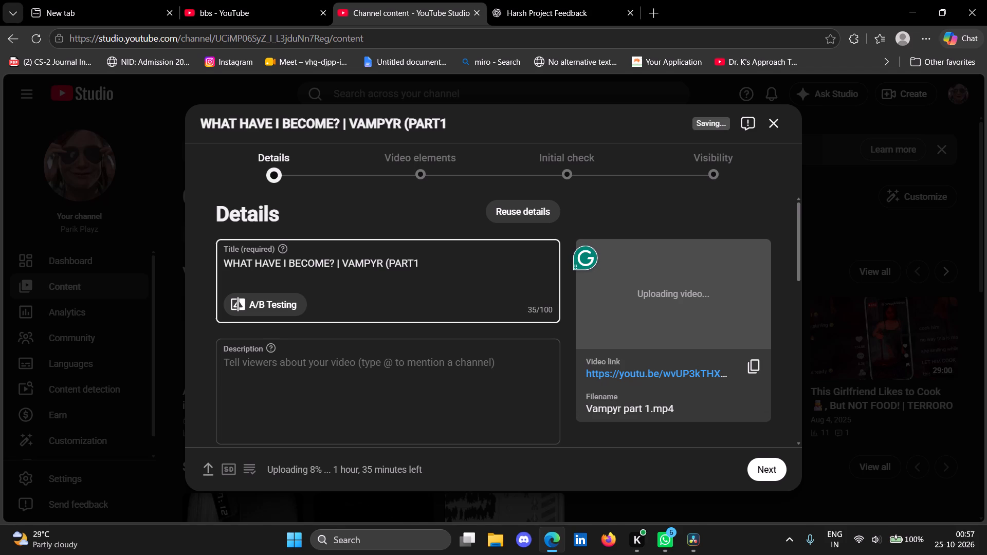
{"action": "key", "text": "shift+parenright"}
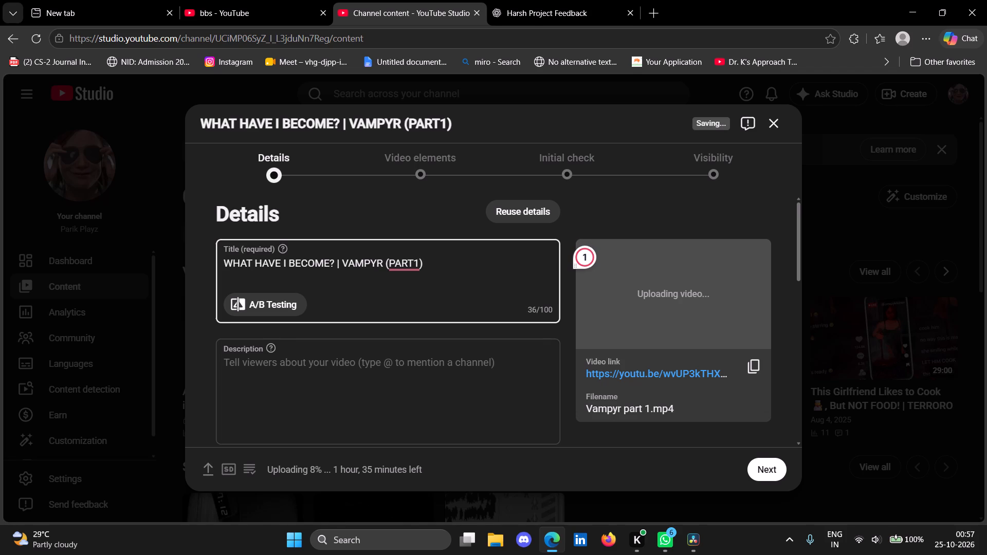
{"action": "left_click", "coordinate": [414, 268]}
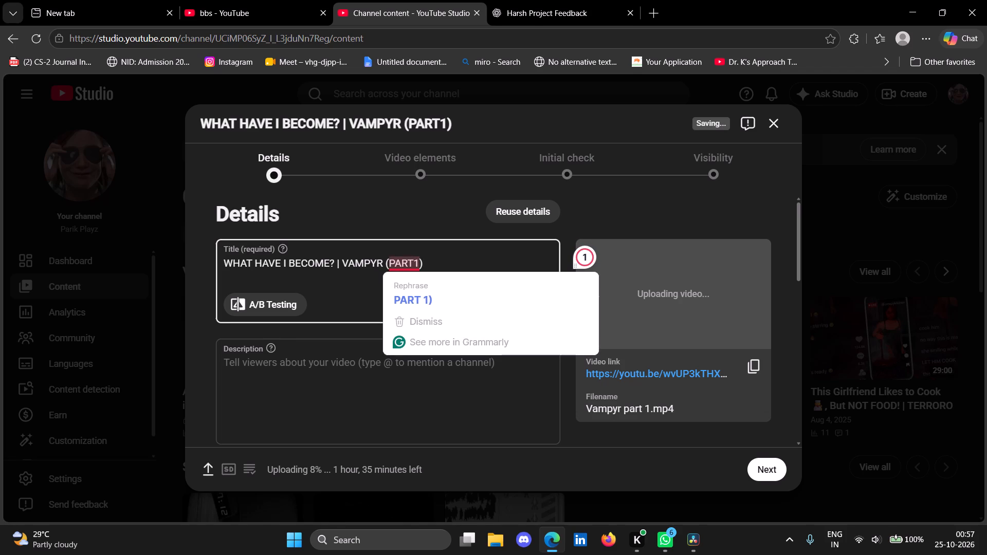
{"action": "key", "text": "shift+underscore"}
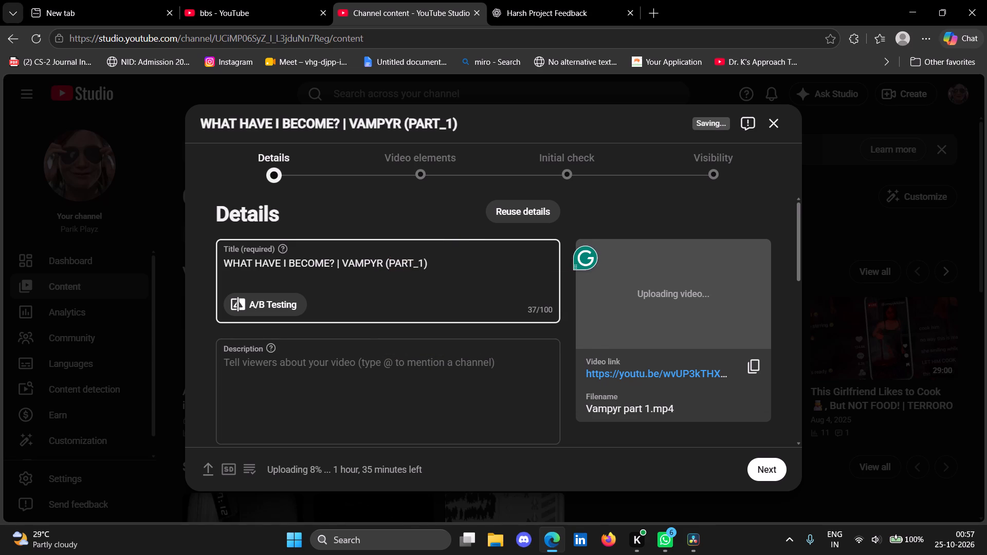
{"action": "key", "text": "BackSpace"}
{"action": "key", "text": "space"}
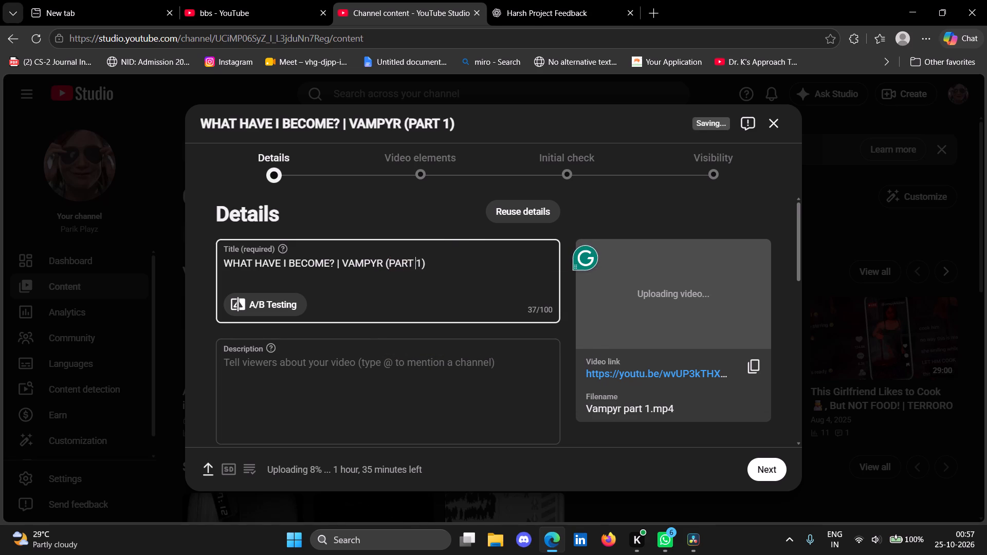
{"action": "left_click", "coordinate": [587, 228]}
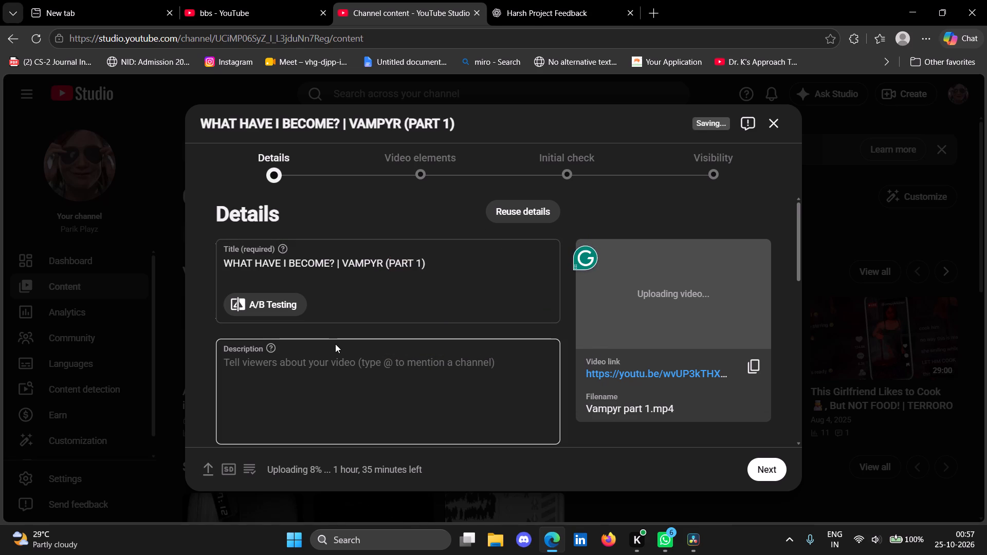
{"action": "left_click", "coordinate": [337, 364]}
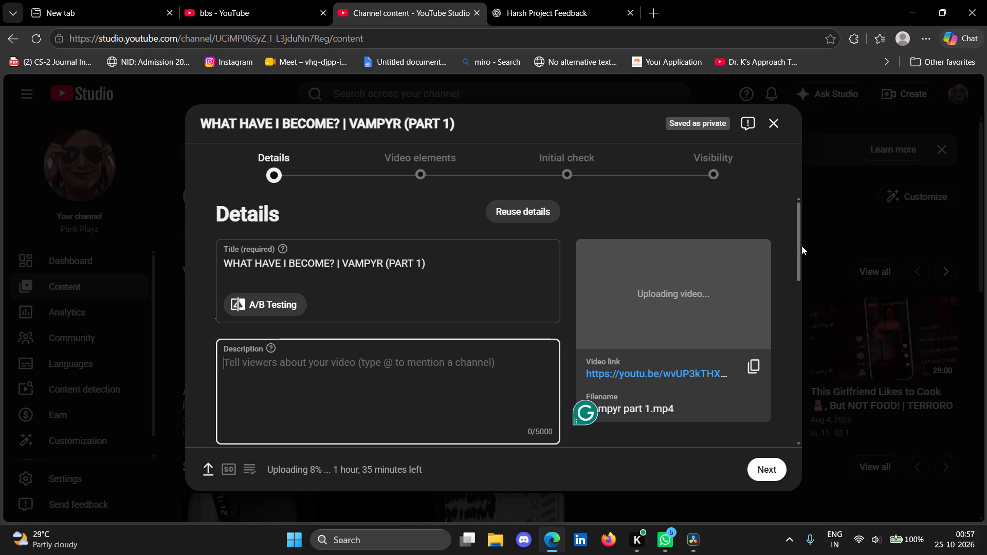
{"action": "left_click_drag", "start_coordinate": [797, 241], "coordinate": [791, 267]}
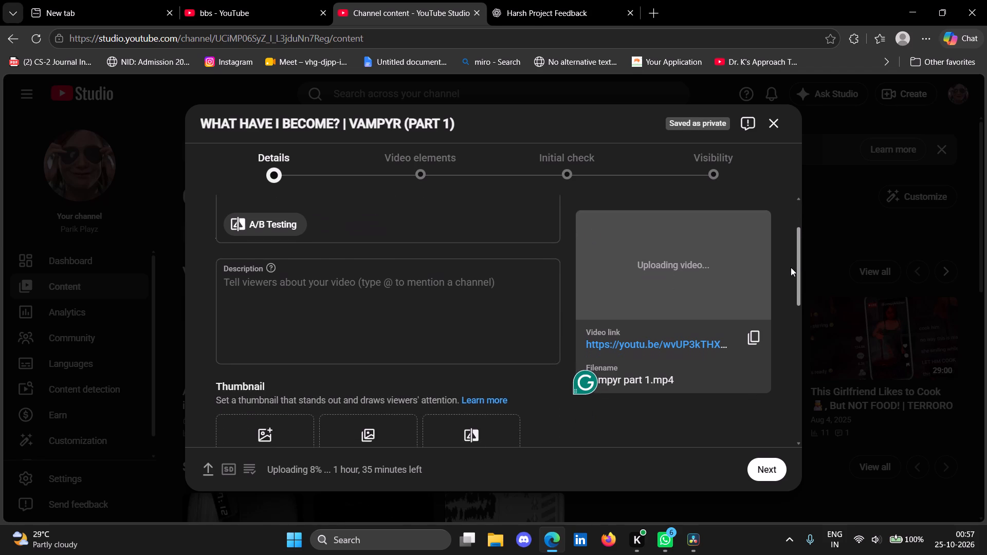
{"action": "left_click_drag", "start_coordinate": [791, 267], "coordinate": [771, 308]}
{"action": "left_click", "coordinate": [251, 294]}
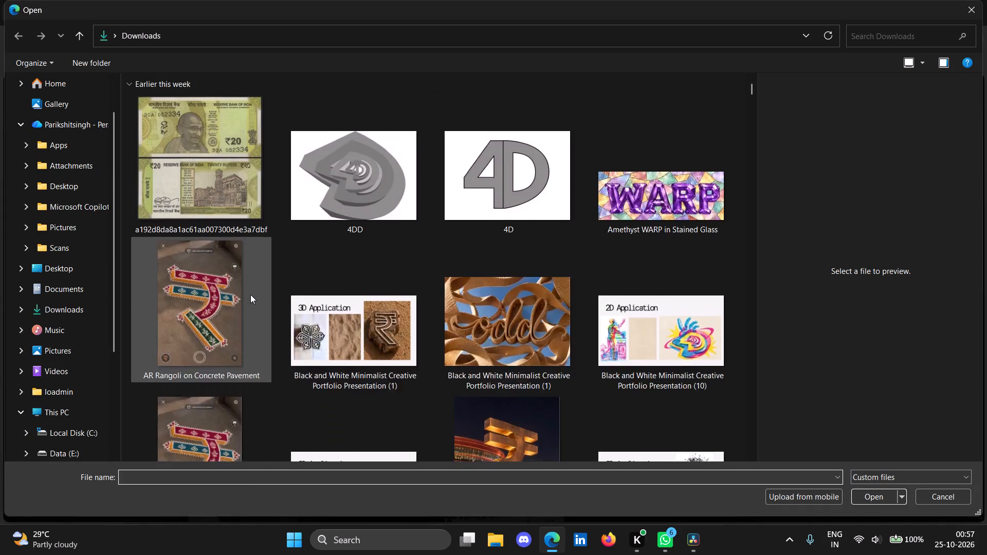
{"action": "left_click", "coordinate": [361, 208]}
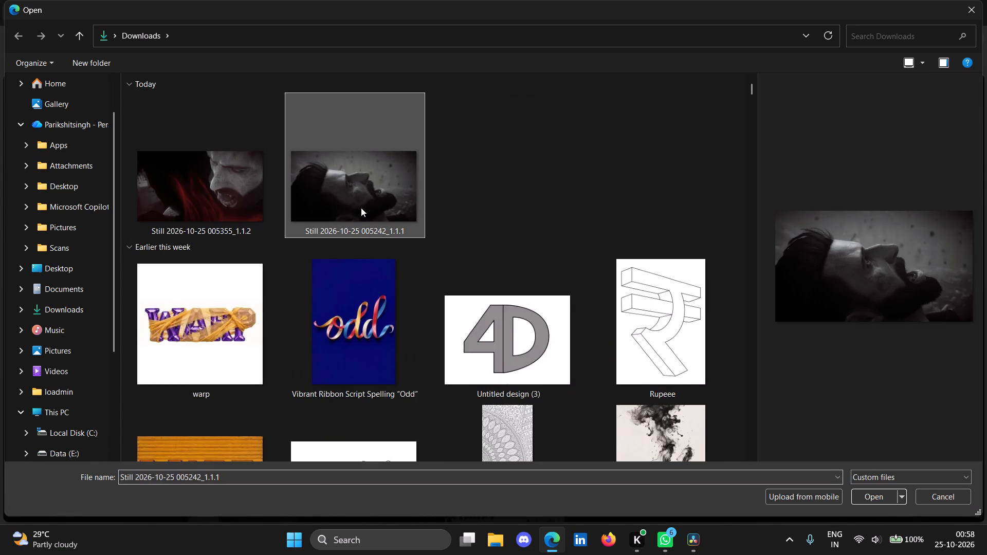
{"action": "left_click", "coordinate": [253, 205]}
{"action": "left_click", "coordinate": [314, 195]}
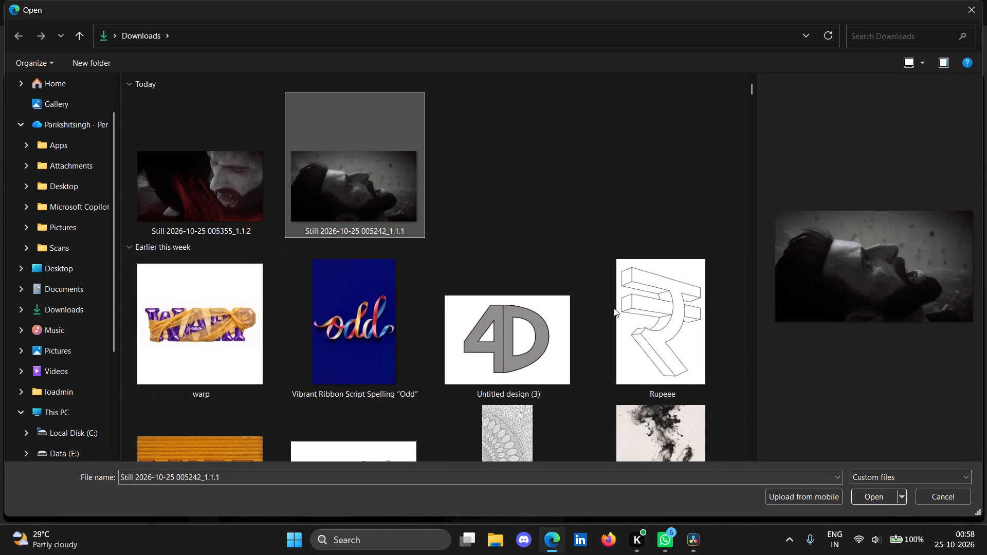
{"action": "left_click", "coordinate": [870, 496]}
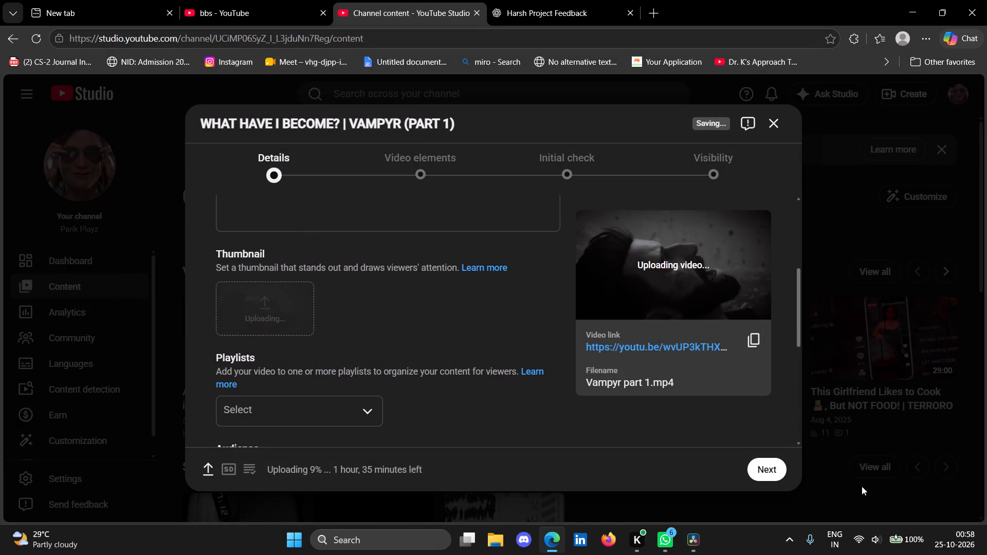
Switch to DaVinci Resolve and scrub Timeline 1 from about 01:06:56 to 01:09:47, examining frames as possible thumbnails.
{"action": "left_click", "coordinate": [684, 548]}
{"action": "left_click", "coordinate": [429, 507]}
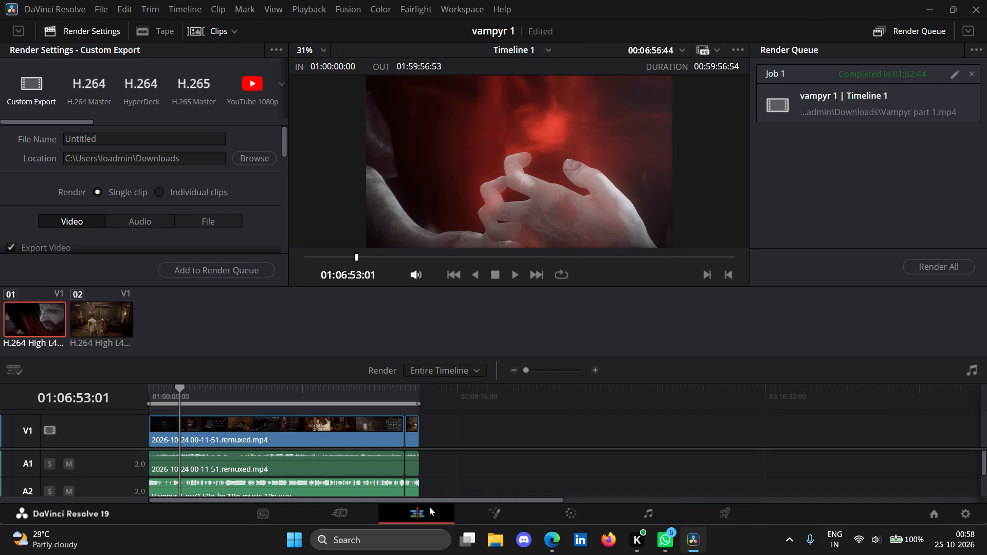
{"action": "left_click_drag", "start_coordinate": [366, 327], "coordinate": [427, 344]}
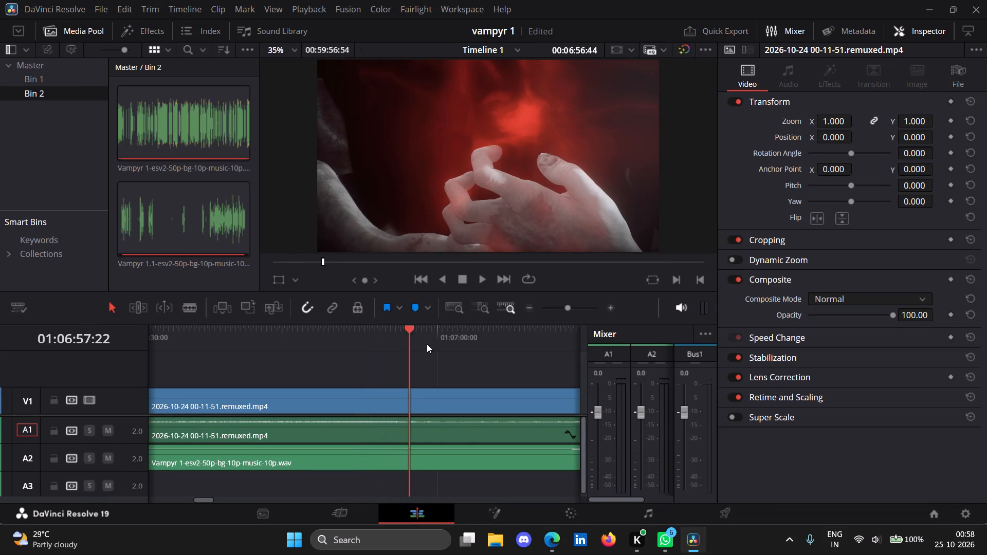
{"action": "left_click_drag", "start_coordinate": [427, 344], "coordinate": [451, 351]}
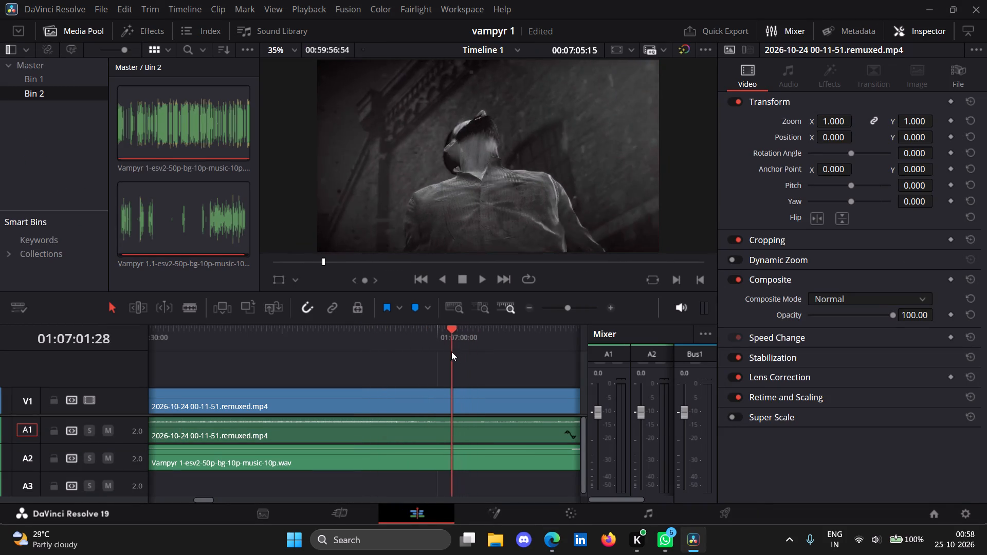
{"action": "left_click_drag", "start_coordinate": [451, 351], "coordinate": [422, 356]}
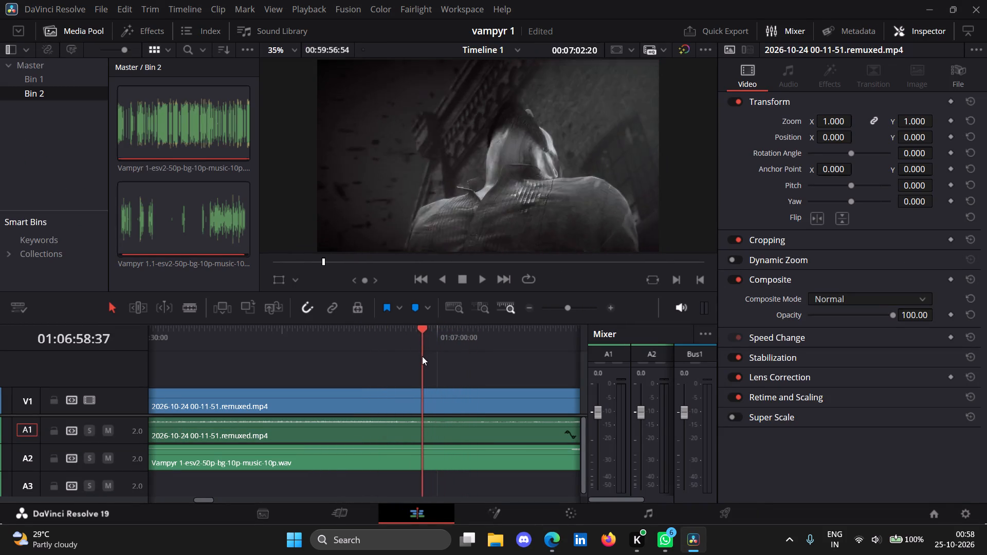
{"action": "left_click_drag", "start_coordinate": [422, 356], "coordinate": [397, 361]}
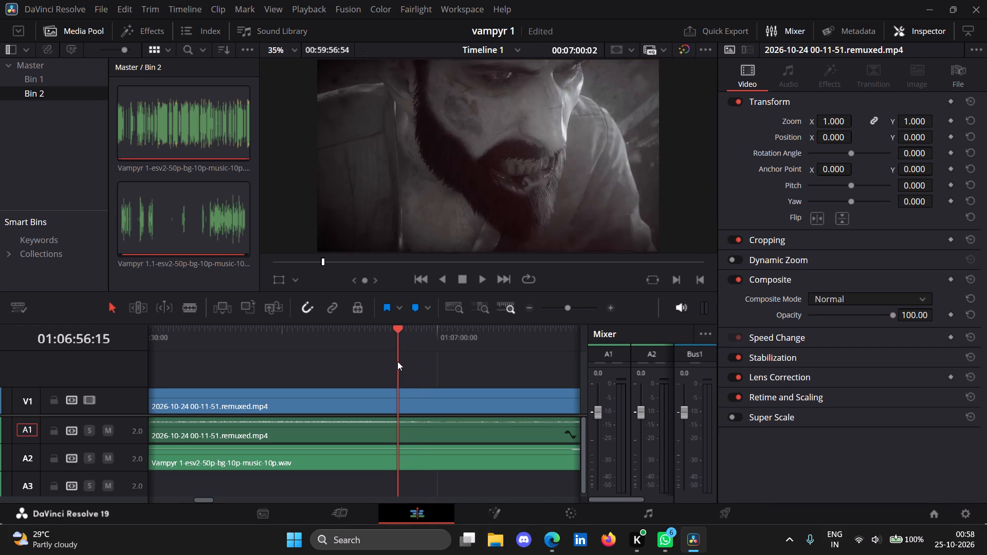
{"action": "left_click_drag", "start_coordinate": [397, 361], "coordinate": [440, 359]}
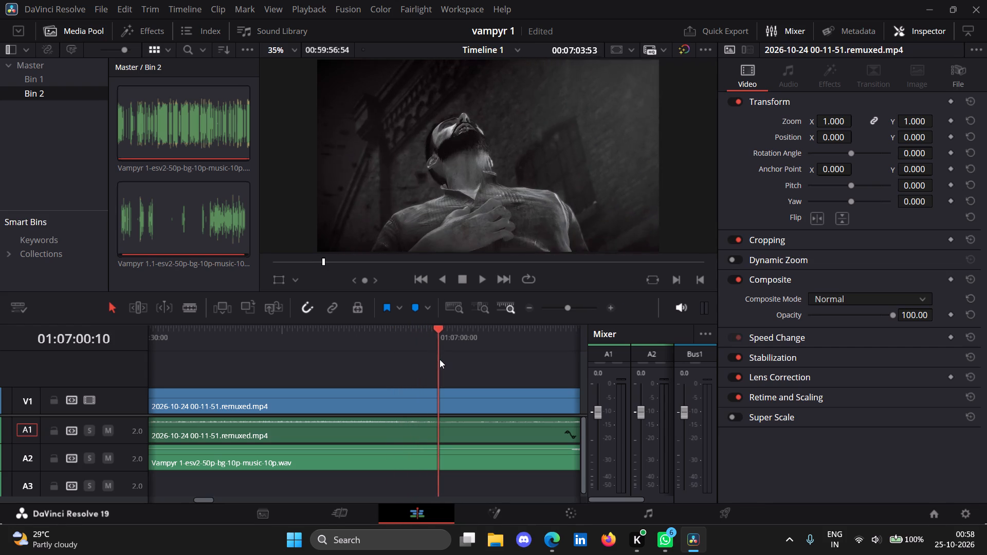
{"action": "left_click_drag", "start_coordinate": [440, 359], "coordinate": [448, 356]}
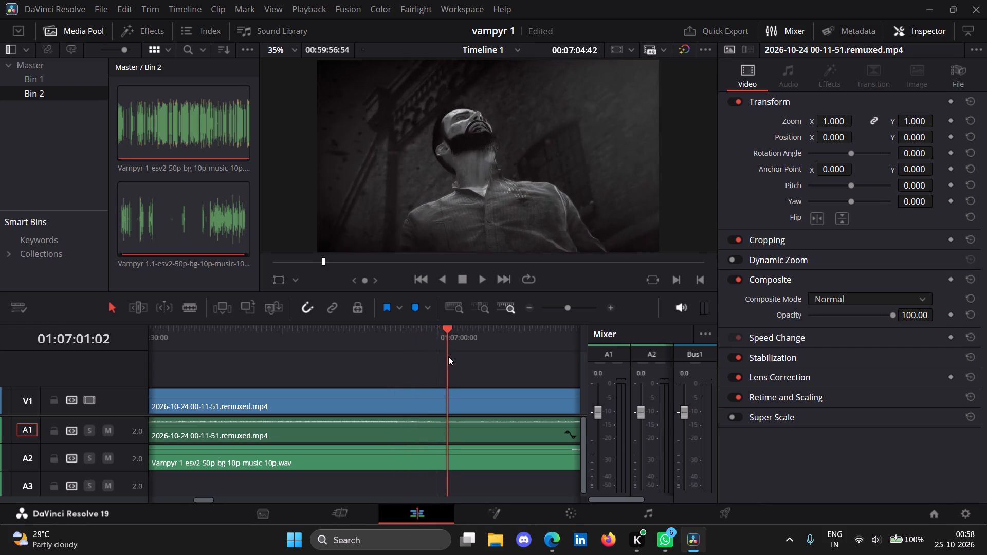
{"action": "left_click_drag", "start_coordinate": [448, 356], "coordinate": [472, 346]}
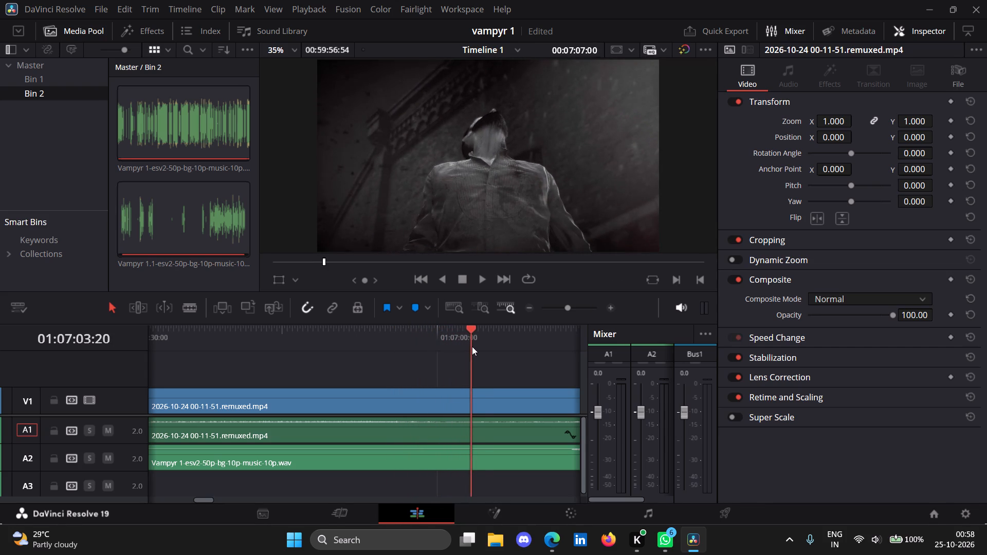
{"action": "left_click_drag", "start_coordinate": [472, 346], "coordinate": [502, 332]}
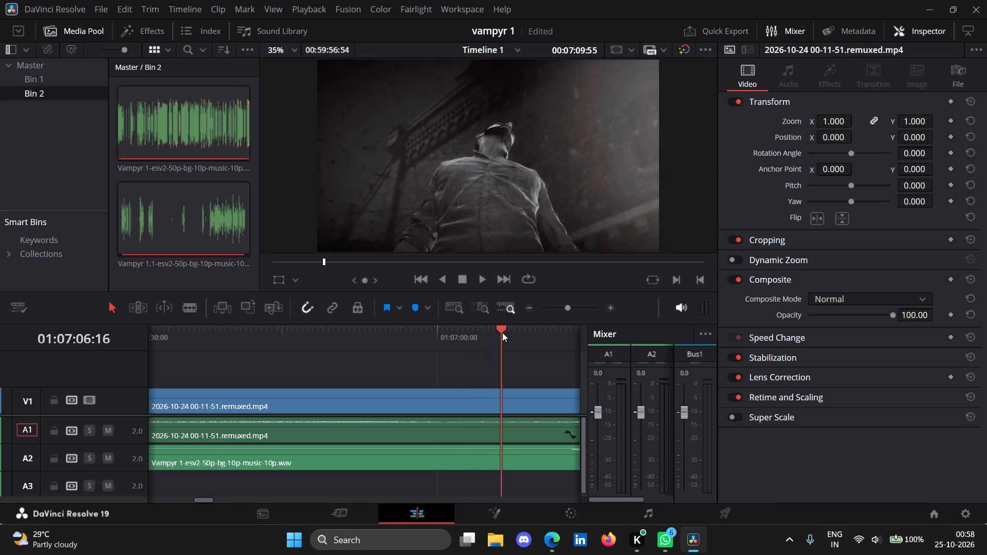
{"action": "left_click_drag", "start_coordinate": [502, 332], "coordinate": [525, 324]}
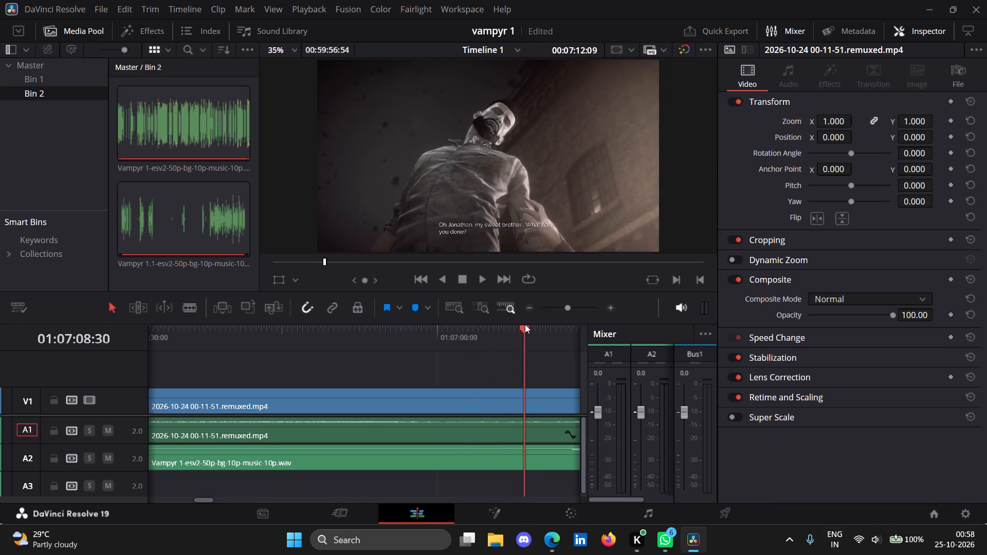
{"action": "left_click_drag", "start_coordinate": [525, 324], "coordinate": [535, 328]}
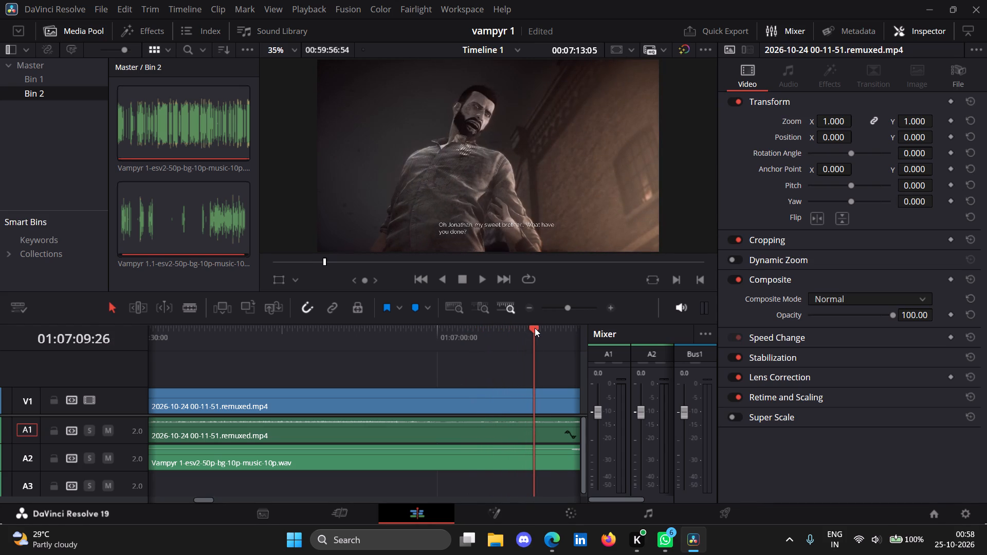
{"action": "left_click_drag", "start_coordinate": [535, 328], "coordinate": [559, 327]}
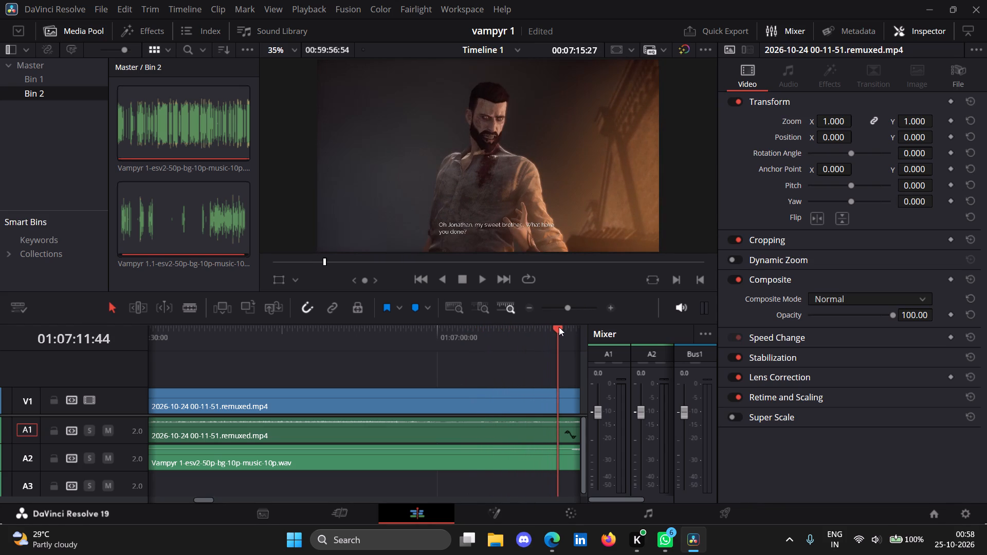
{"action": "left_click_drag", "start_coordinate": [559, 327], "coordinate": [480, 336]}
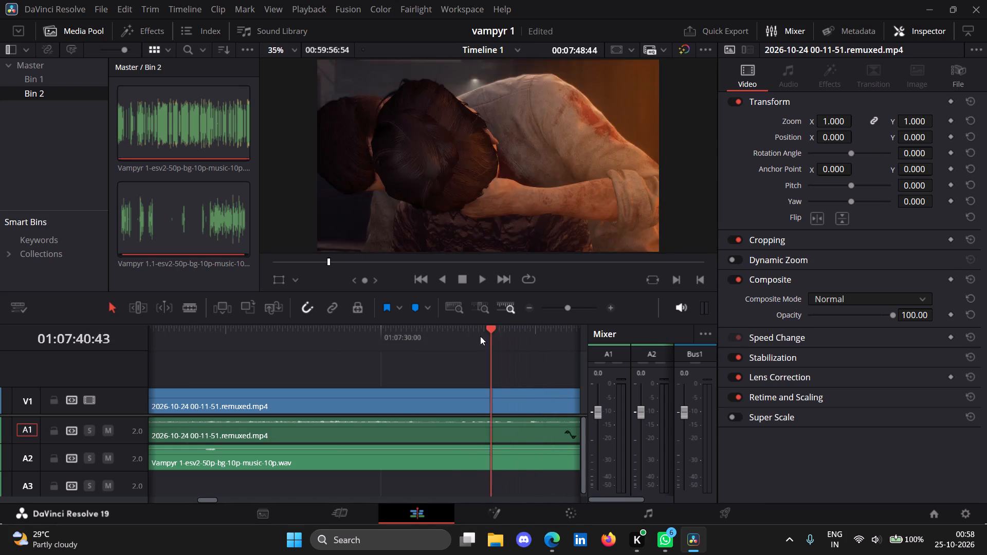
{"action": "left_click_drag", "start_coordinate": [480, 336], "coordinate": [533, 347]}
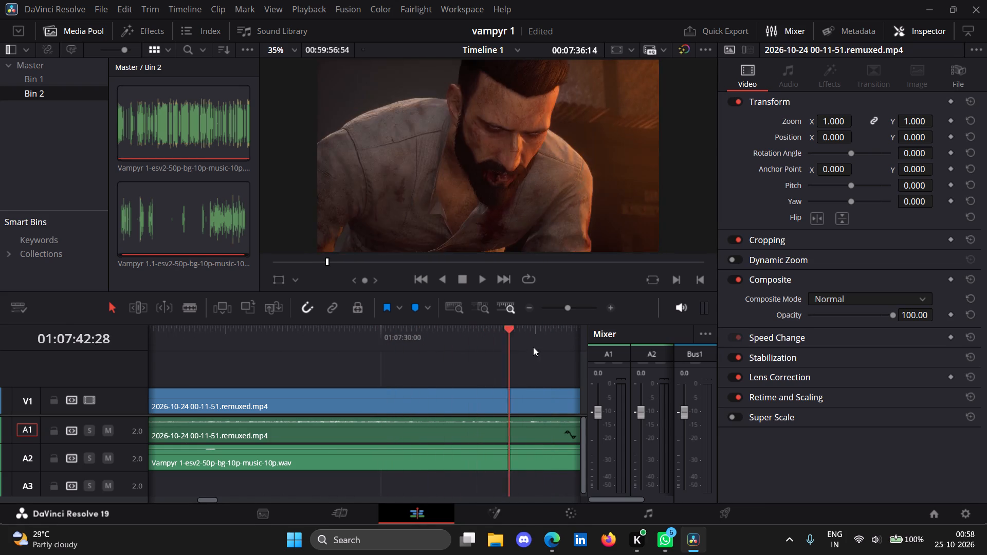
{"action": "left_click_drag", "start_coordinate": [533, 347], "coordinate": [528, 366]}
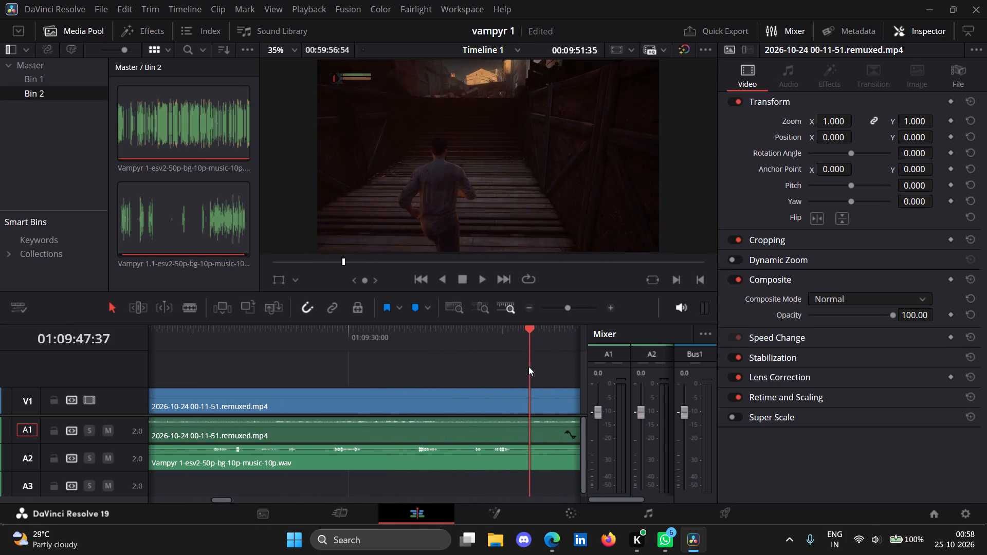
{"action": "left_click_drag", "start_coordinate": [528, 366], "coordinate": [374, 397]}
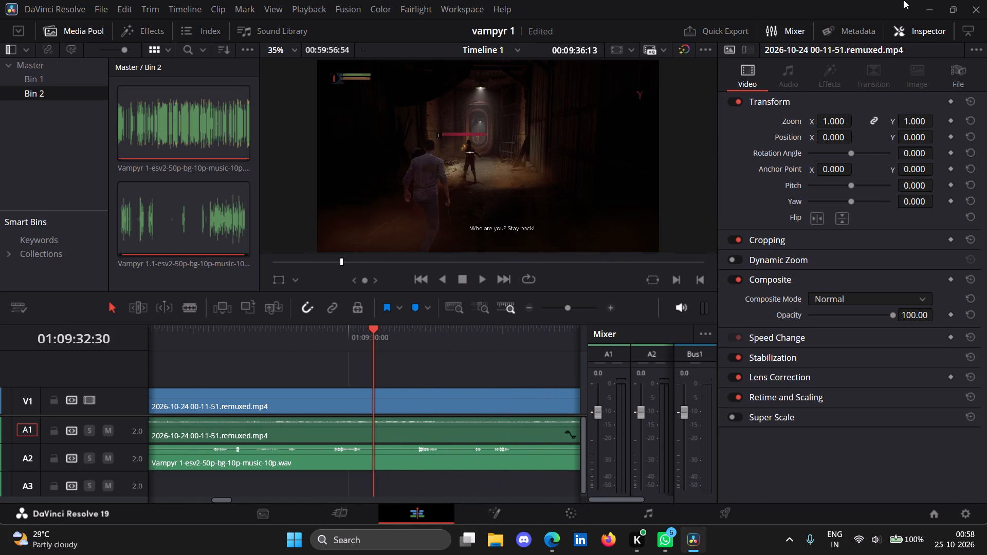
{"action": "left_click", "coordinate": [923, 3]}
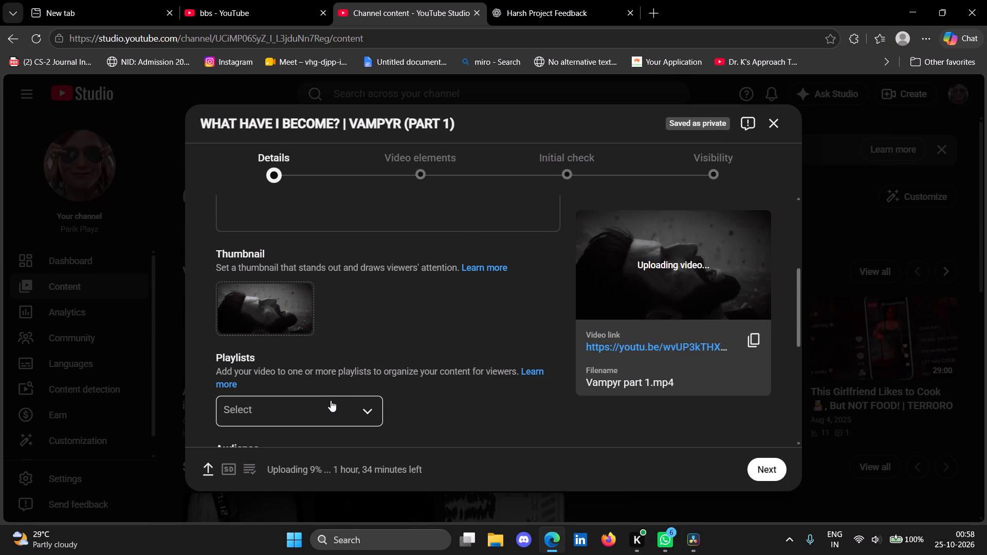
Back in the YouTube upload, enter the description "well the vampyr journey starts and my youtube channel too." and try to proceed past Details.
{"action": "left_click", "coordinate": [331, 400]}
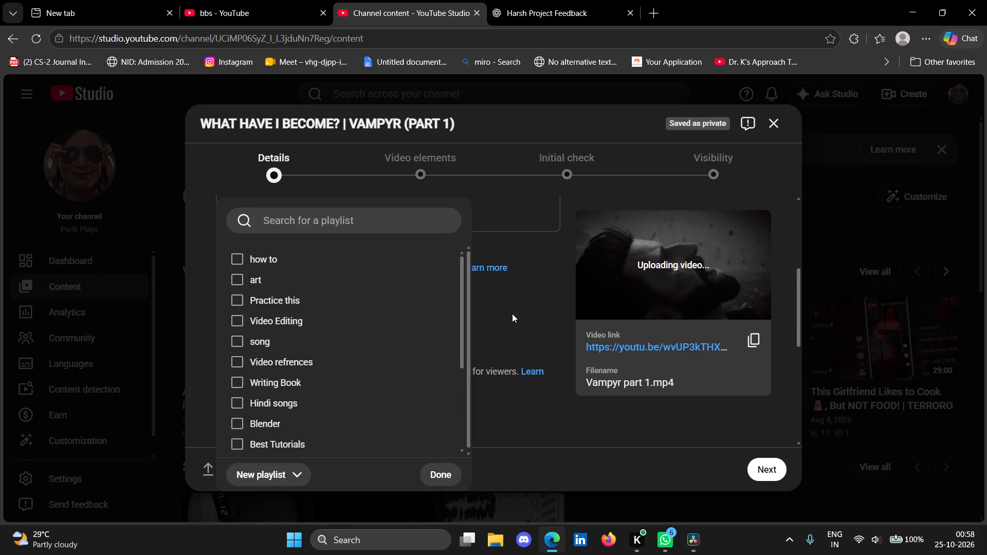
{"action": "left_click", "coordinate": [512, 313]}
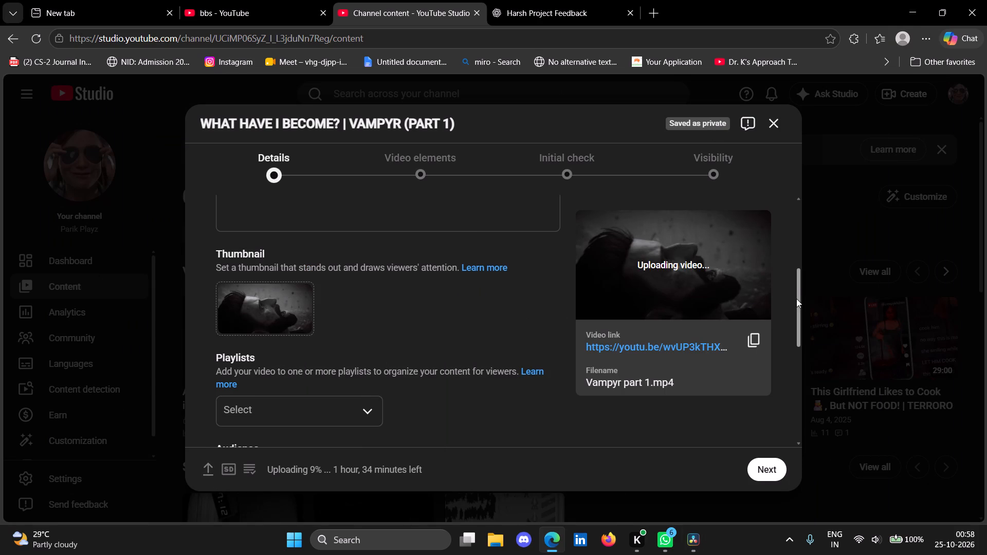
{"action": "left_click_drag", "start_coordinate": [795, 297], "coordinate": [808, 230]}
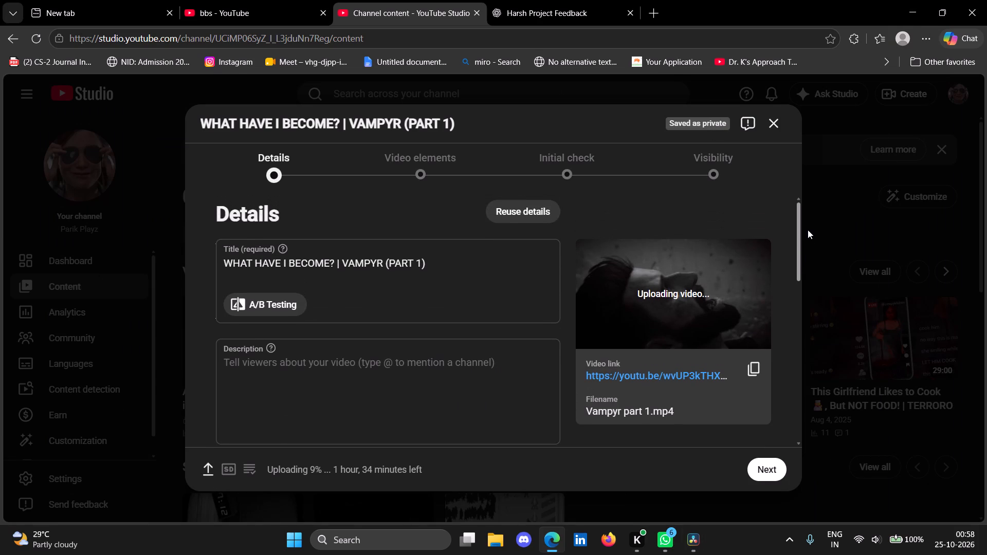
{"action": "left_click_drag", "start_coordinate": [808, 230], "coordinate": [798, 253]}
{"action": "left_click", "coordinate": [412, 312]}
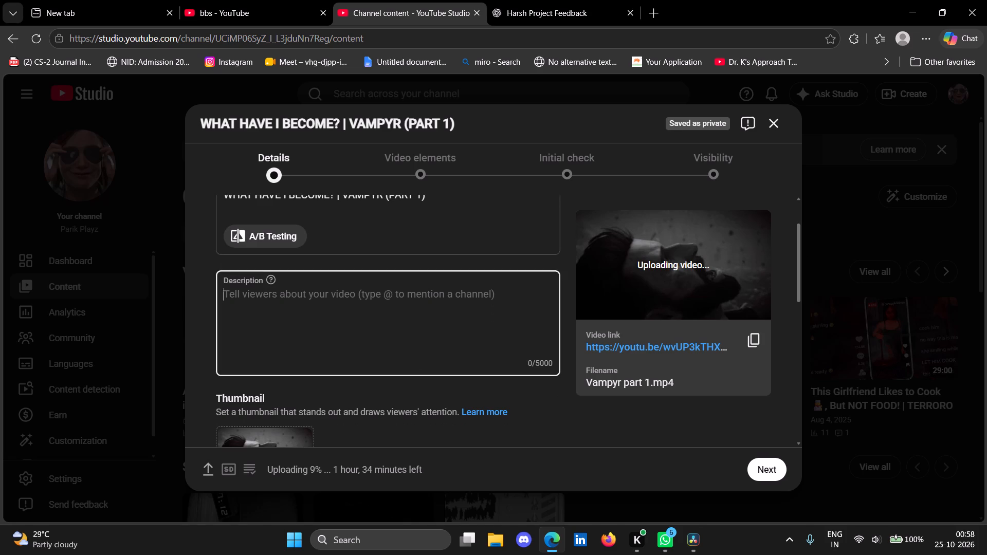
{"action": "type", "text": "WELL"}
{"action": "key", "text": "space"}
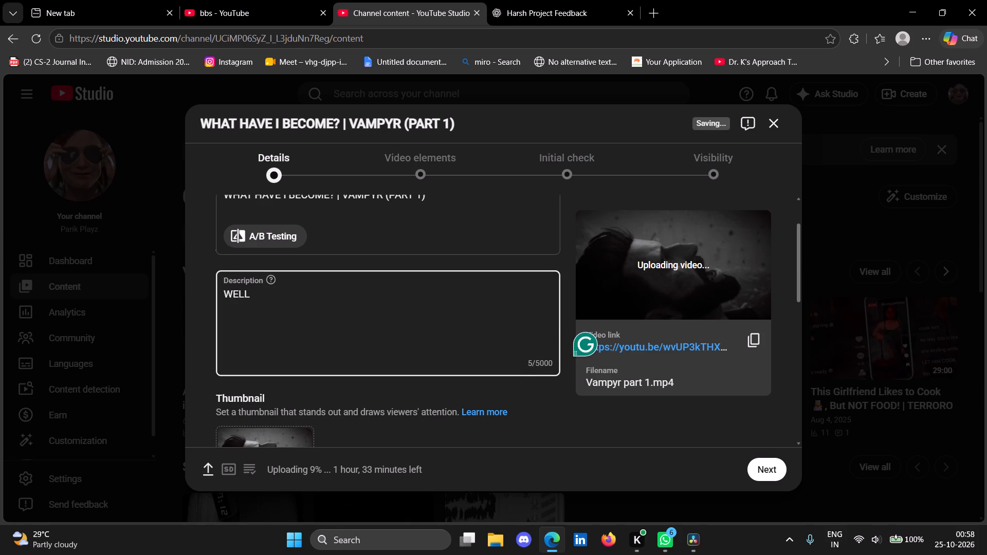
{"action": "key", "text": "BackSpace"}
{"action": "key", "text": "BackSpace"}
{"action": "key", "text": "BackSpace"}
{"action": "key", "text": "BackSpace"}
{"action": "key", "text": "BackSpace"}
{"action": "key", "text": "BackSpace"}
{"action": "key", "text": "BackSpace"}
{"action": "type", "text": "well the vamp"}
{"action": "type", "text": "yr jou"}
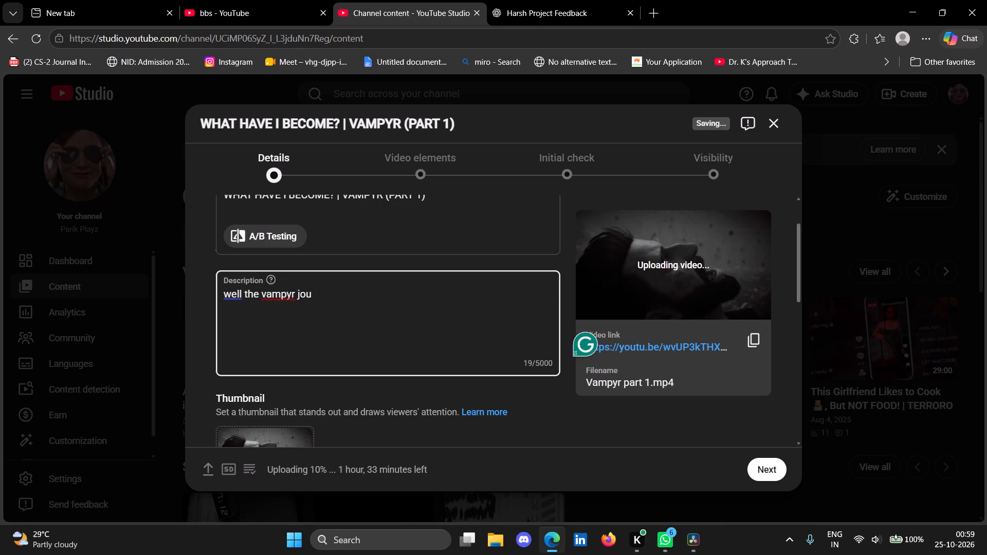
{"action": "key", "text": "r"}
{"action": "type", "text": "ney starts and my you"}
{"action": "type", "text": "tube ch"}
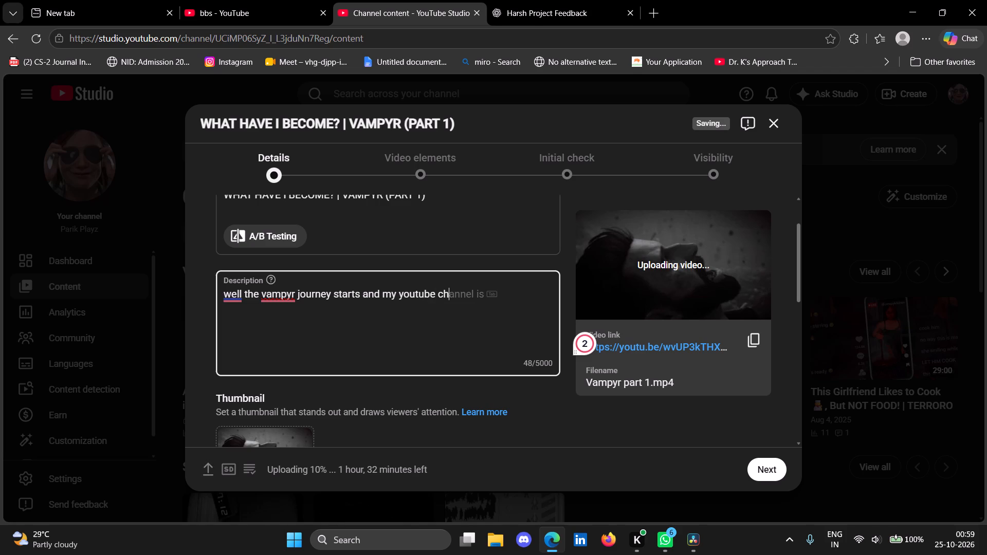
{"action": "type", "text": "anne"}
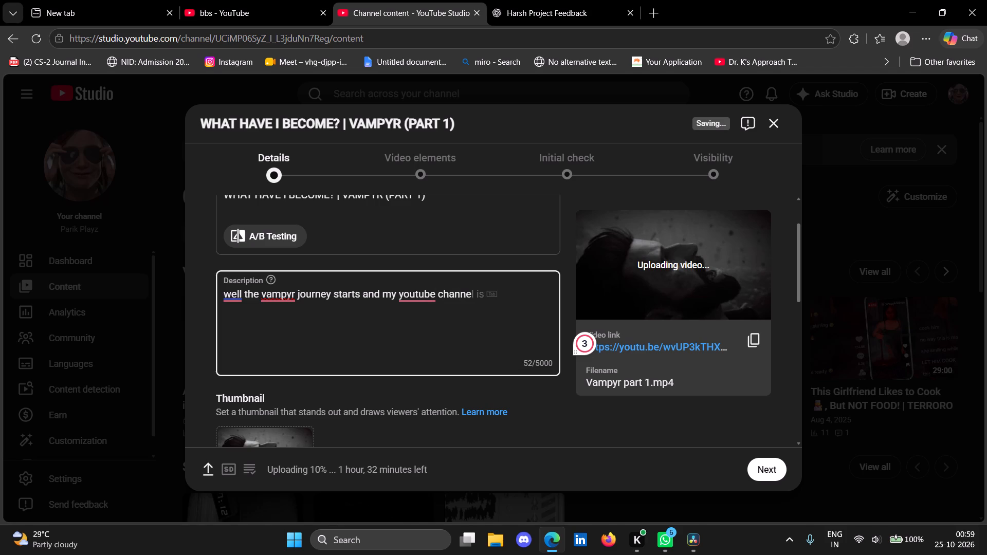
{"action": "type", "text": "l too"}
{"action": "left_click", "coordinate": [474, 295]}
{"action": "left_click", "coordinate": [517, 293]}
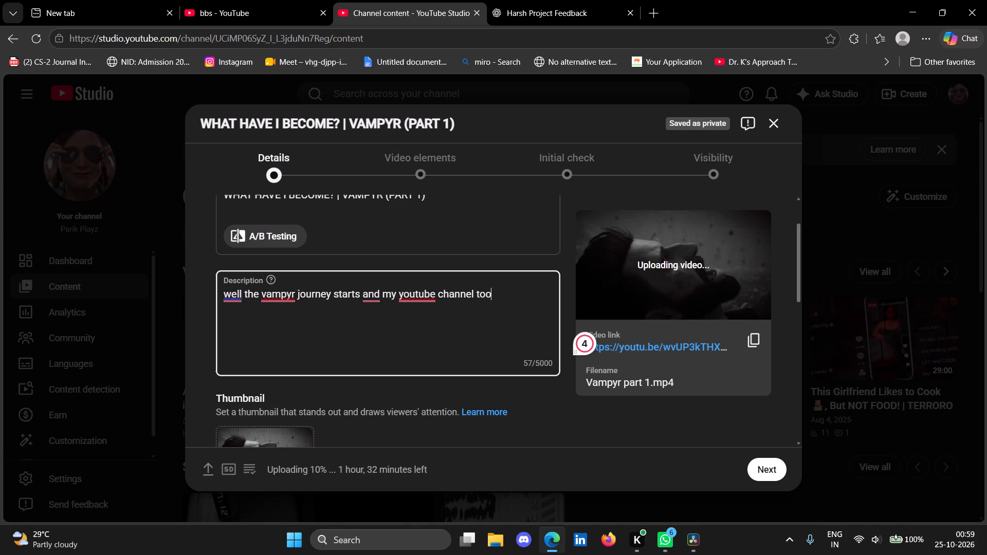
{"action": "key", "text": "period"}
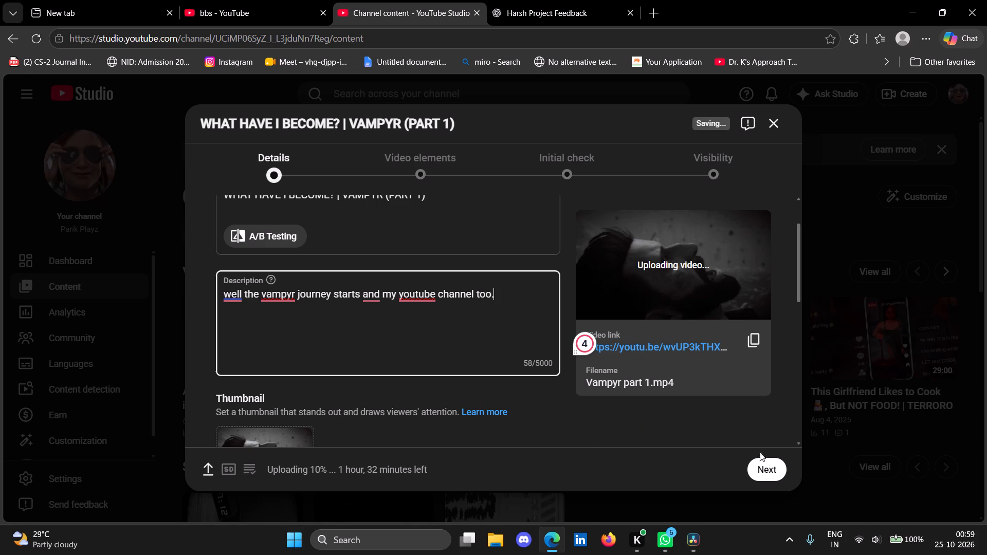
{"action": "left_click", "coordinate": [764, 464]}
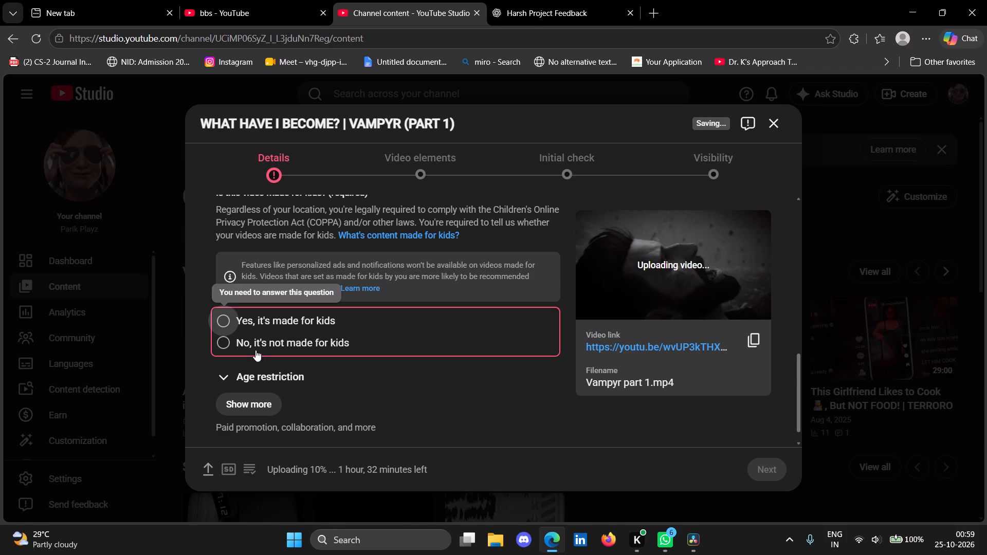
Mark the video as not made for kids and proceed through Video elements and Initial check to Visibility.
{"action": "left_click", "coordinate": [254, 350]}
{"action": "left_click", "coordinate": [762, 467]}
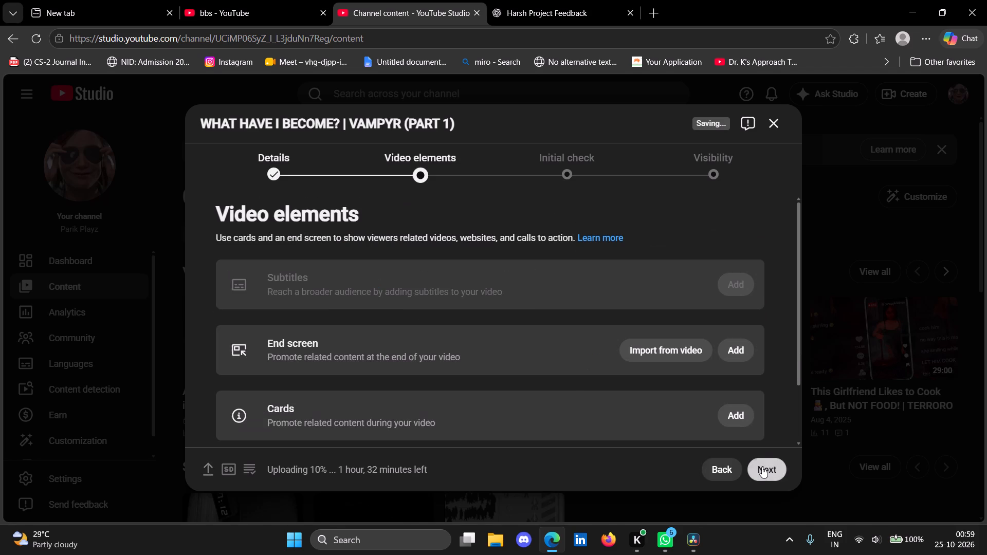
{"action": "left_click_drag", "start_coordinate": [796, 363], "coordinate": [795, 424]}
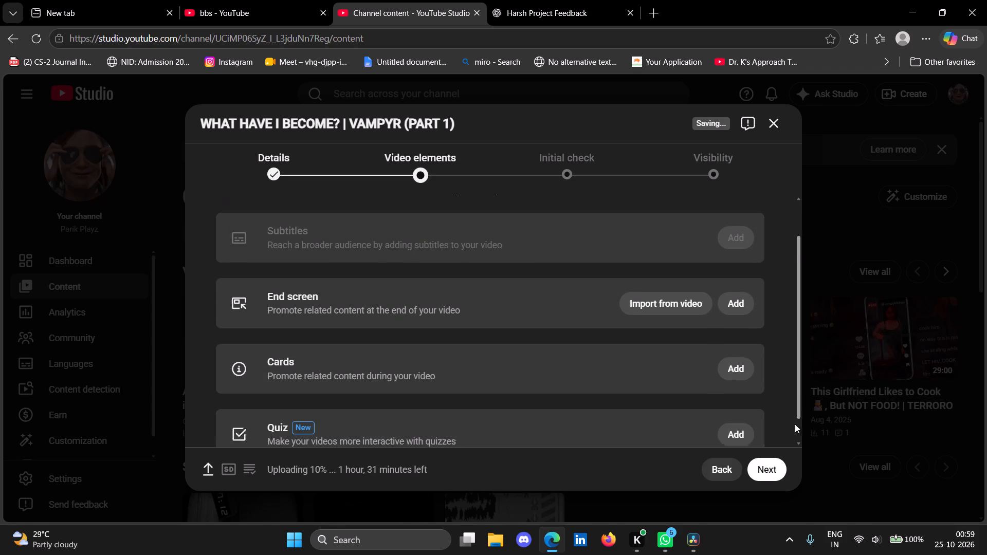
{"action": "left_click_drag", "start_coordinate": [795, 424], "coordinate": [791, 453]}
{"action": "left_click", "coordinate": [765, 471]}
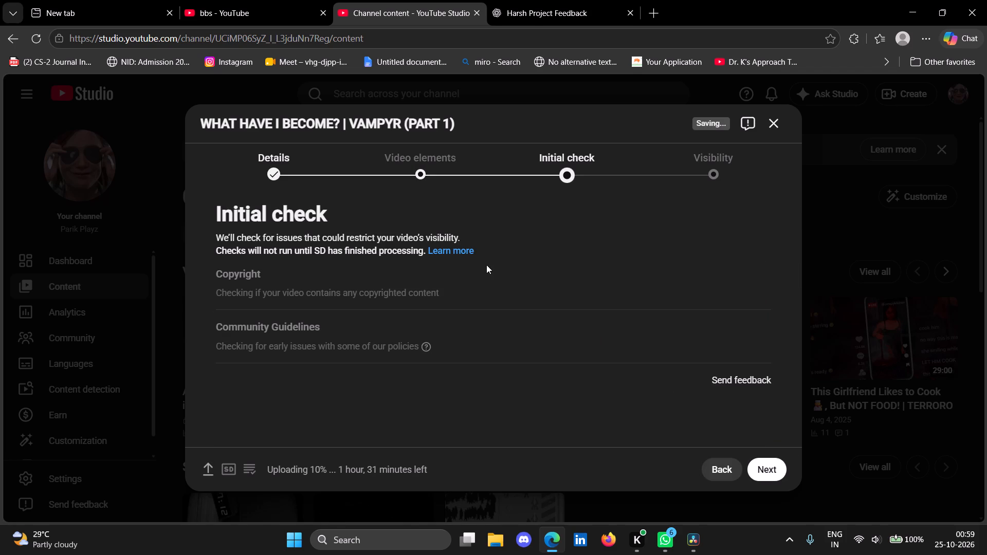
{"action": "left_click", "coordinate": [765, 466]}
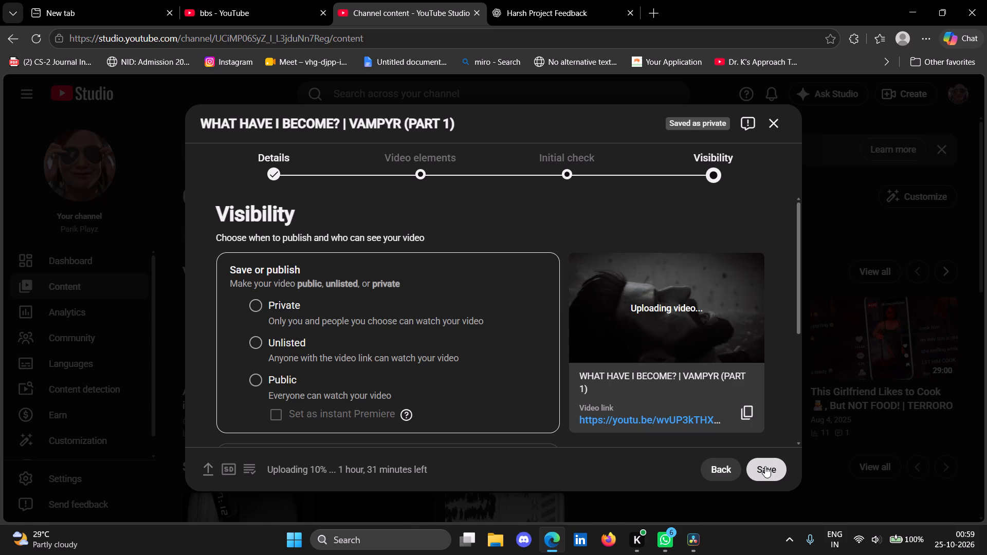
Choose to schedule the video's public release instead of publishing it immediately.
{"action": "left_click", "coordinate": [267, 377]}
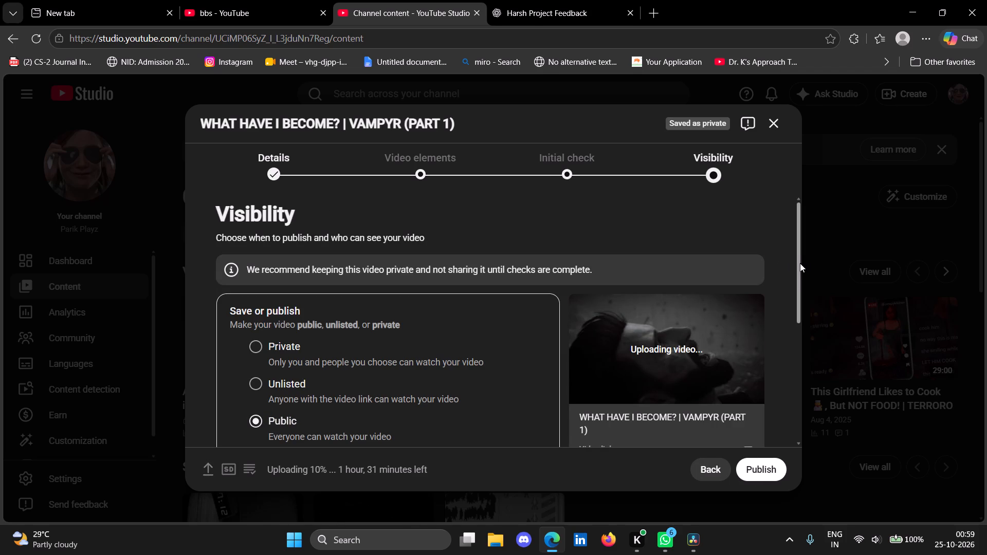
{"action": "left_click_drag", "start_coordinate": [800, 263], "coordinate": [786, 364]}
{"action": "left_click", "coordinate": [465, 298]}
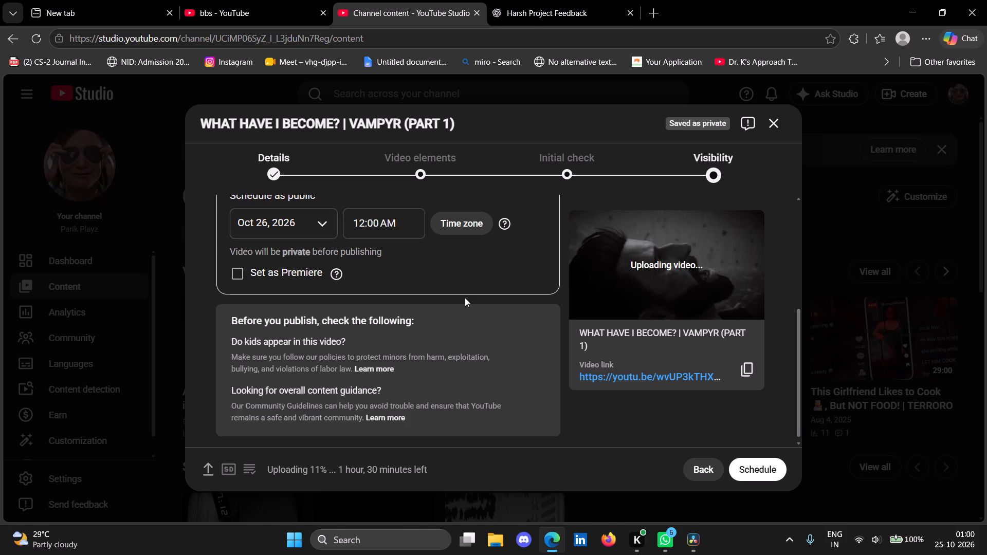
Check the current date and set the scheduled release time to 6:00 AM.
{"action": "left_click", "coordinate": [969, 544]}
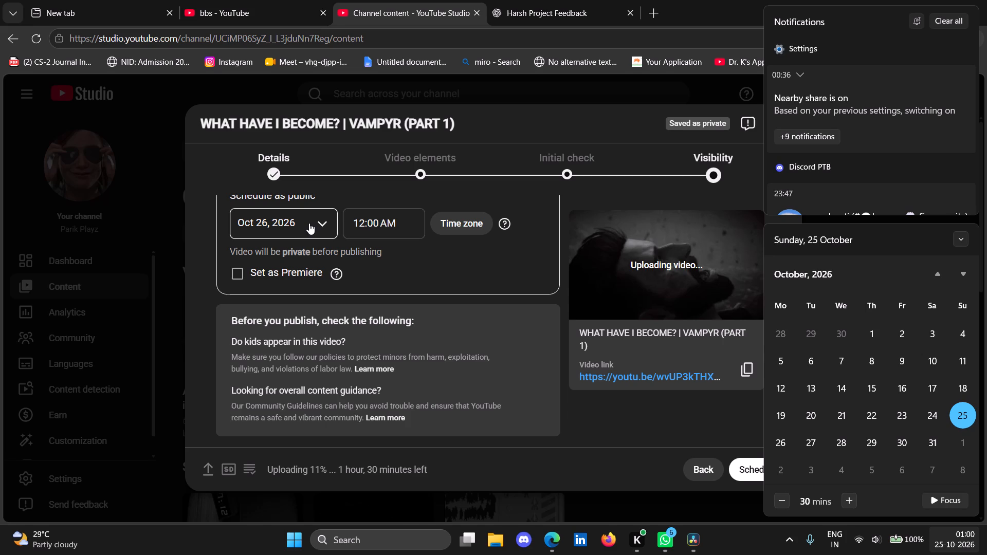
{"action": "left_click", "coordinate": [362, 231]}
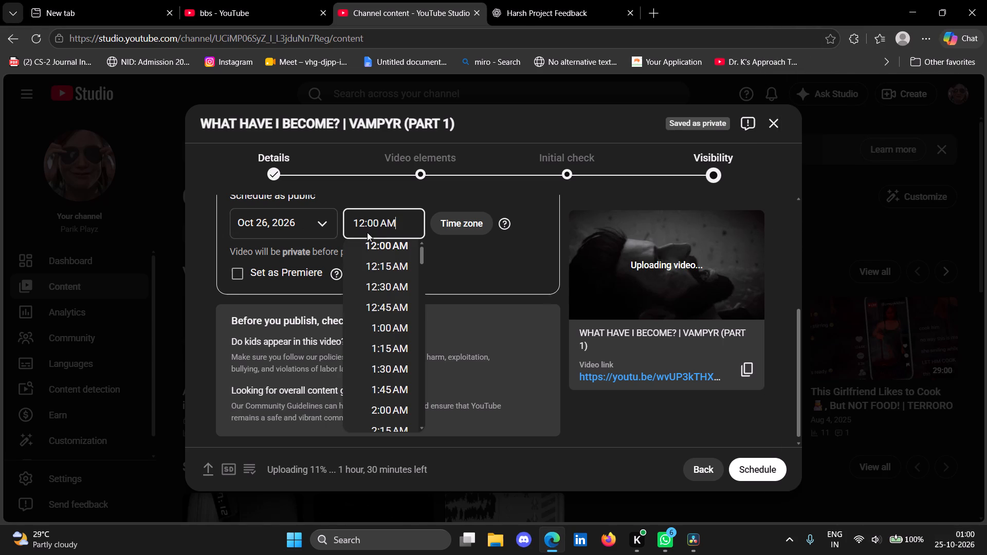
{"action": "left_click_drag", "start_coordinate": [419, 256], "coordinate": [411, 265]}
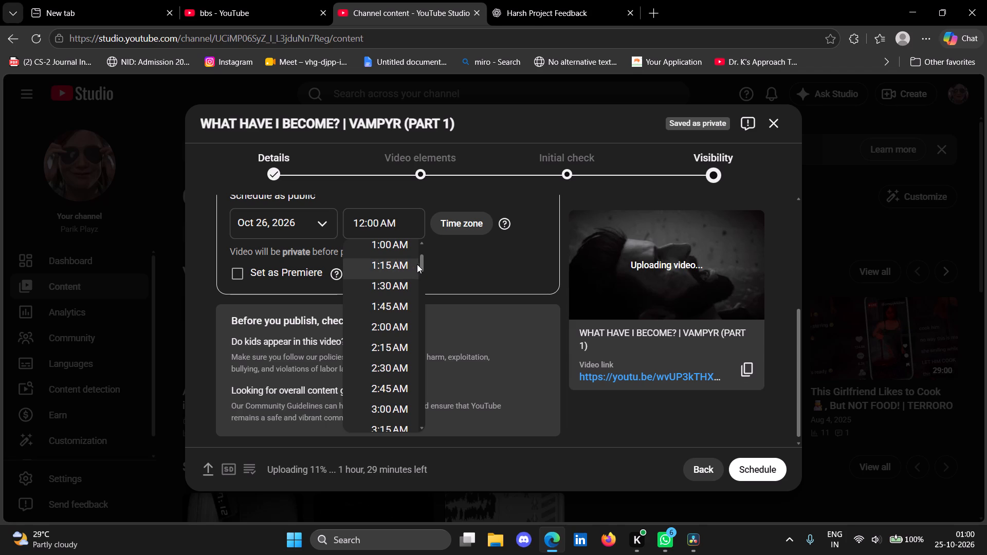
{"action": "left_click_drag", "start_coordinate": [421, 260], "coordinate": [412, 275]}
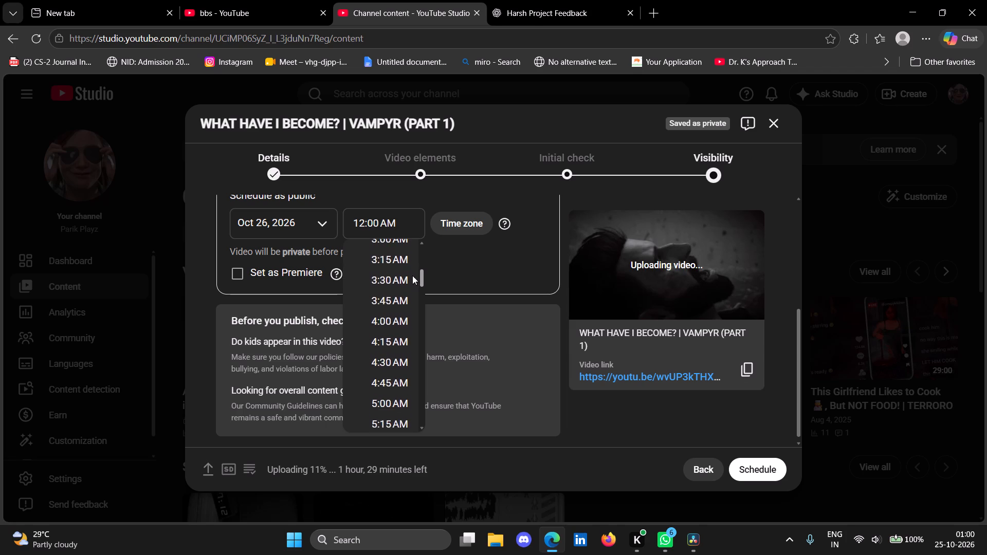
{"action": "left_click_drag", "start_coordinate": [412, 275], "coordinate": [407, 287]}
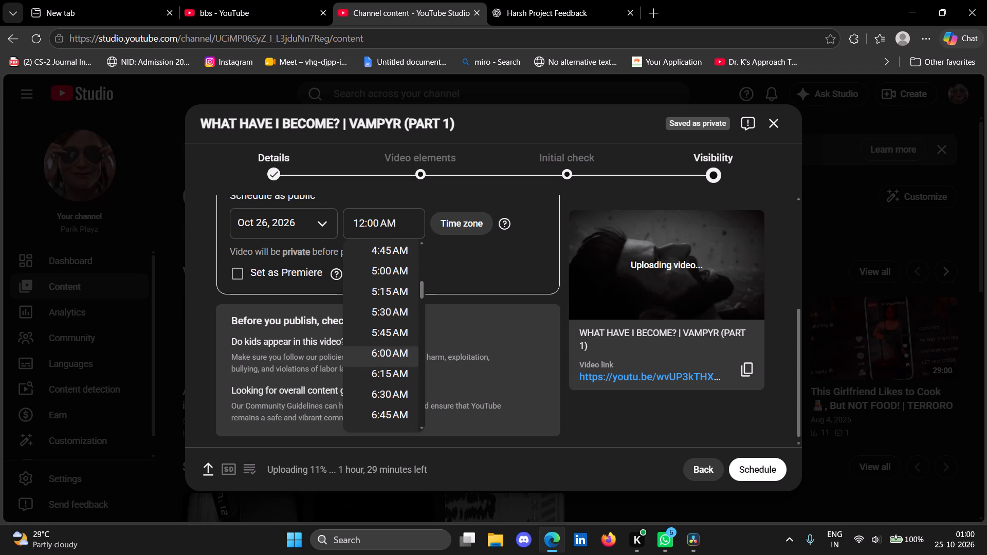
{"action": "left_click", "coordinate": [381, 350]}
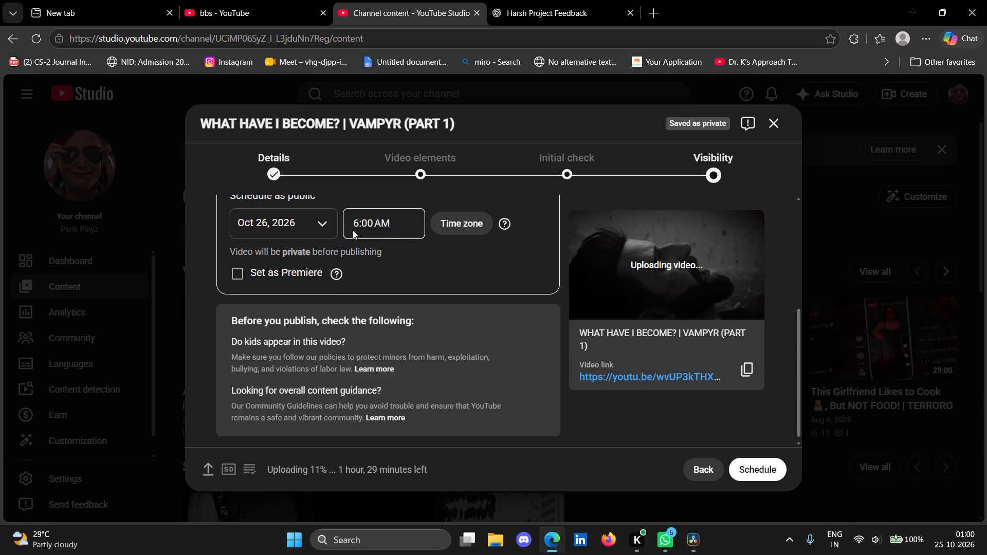
Set the scheduled release time to 6:00 PM.
{"action": "left_click", "coordinate": [356, 229]}
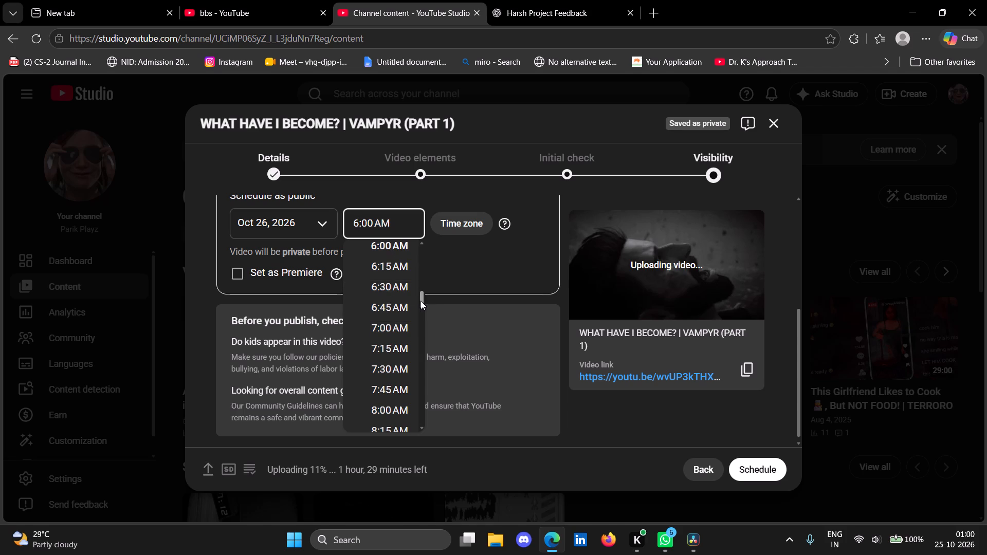
{"action": "left_click_drag", "start_coordinate": [421, 301], "coordinate": [413, 323]}
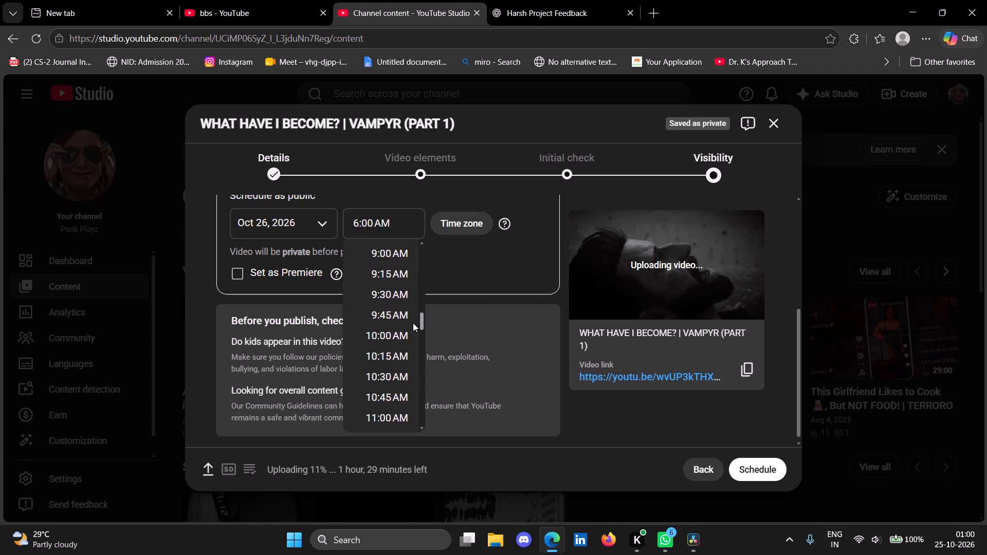
{"action": "left_click_drag", "start_coordinate": [413, 323], "coordinate": [401, 361]}
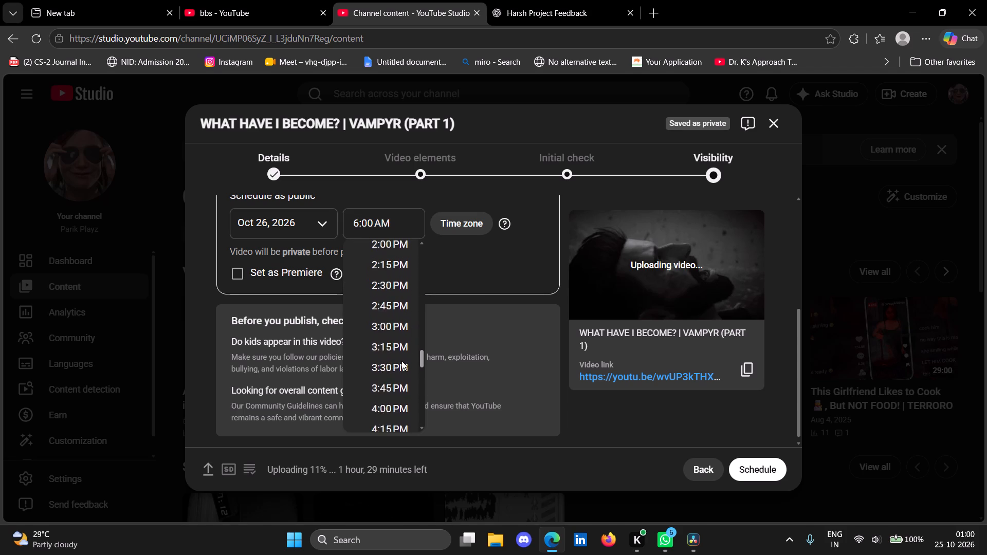
{"action": "left_click_drag", "start_coordinate": [401, 361], "coordinate": [398, 374]}
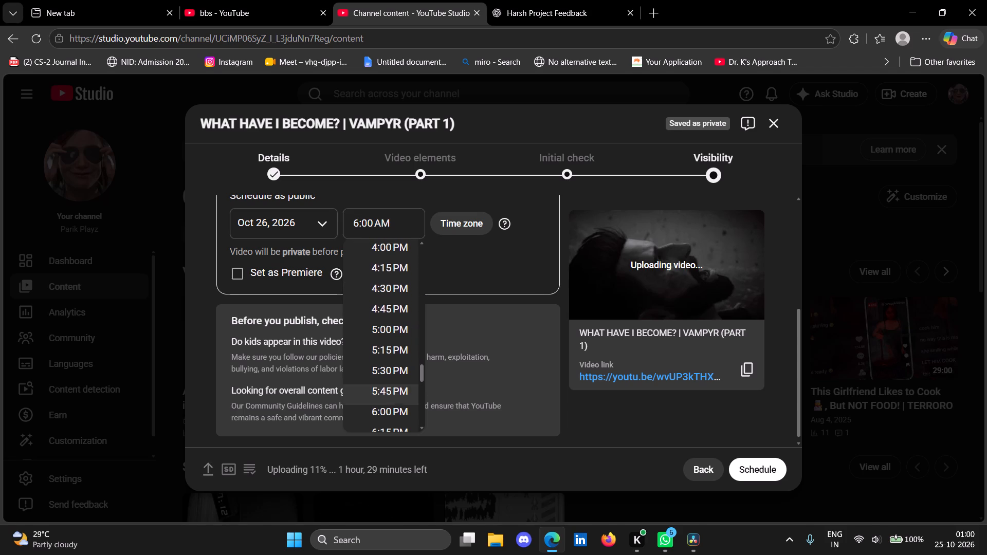
{"action": "left_click", "coordinate": [391, 410]}
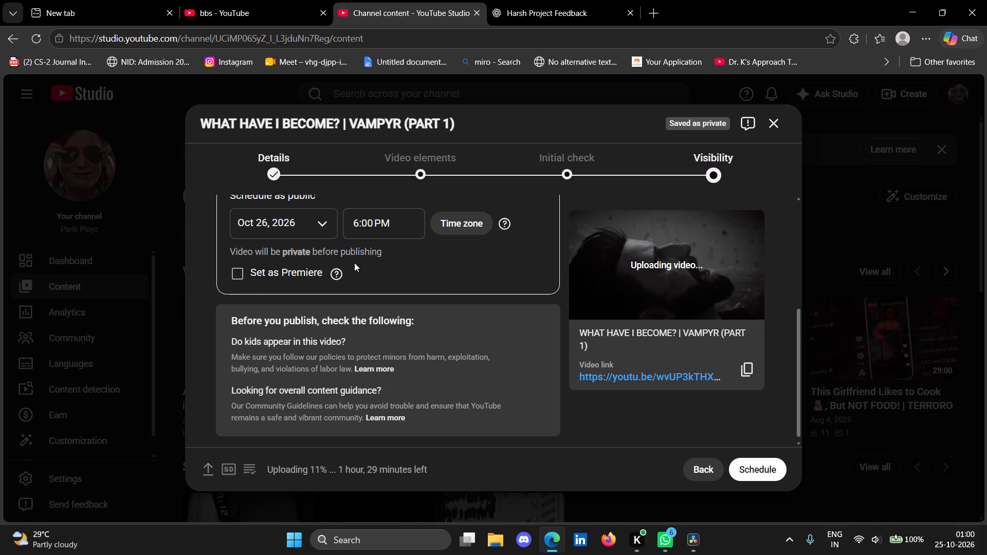
Set the schedule's time zone to (GMT+0530) Local Time.
{"action": "left_click", "coordinate": [441, 216]}
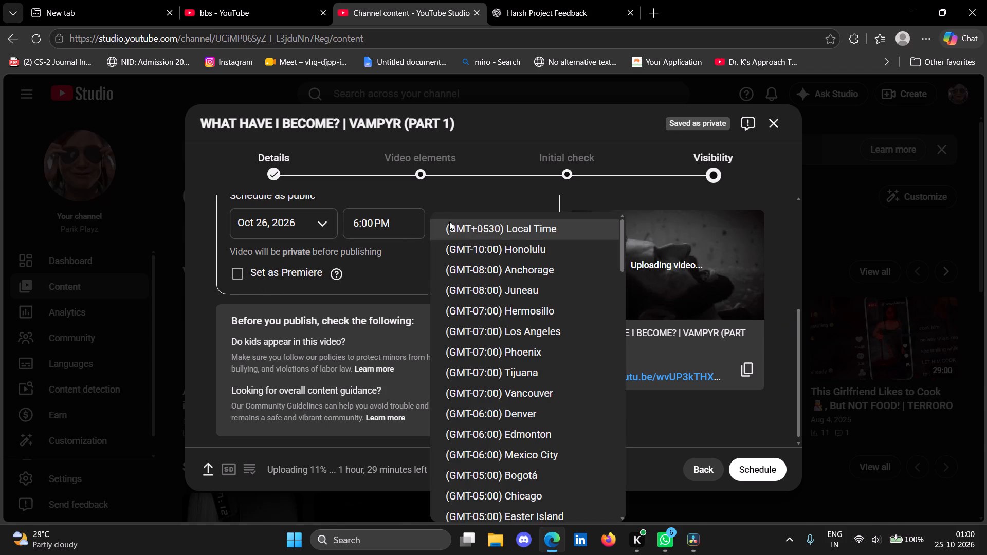
{"action": "left_click", "coordinate": [553, 228]}
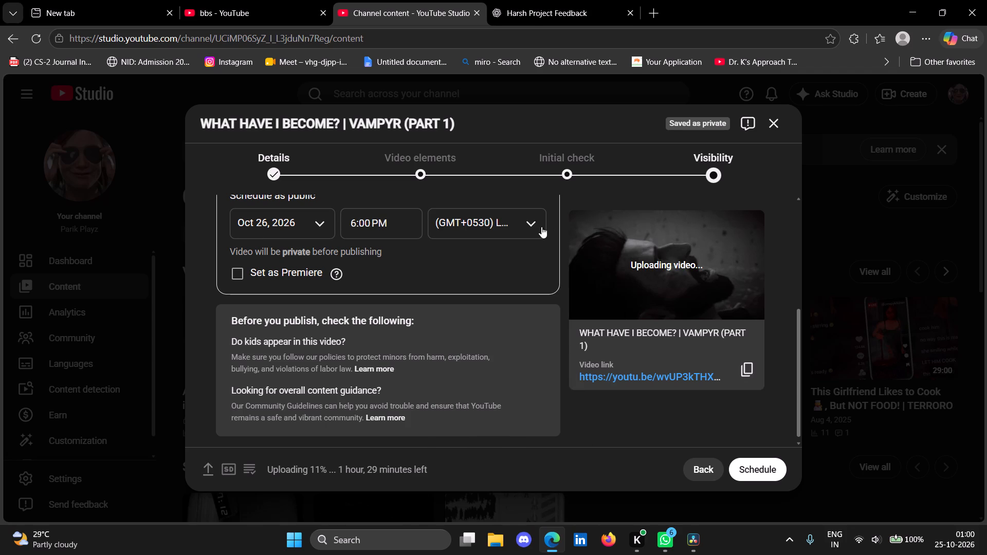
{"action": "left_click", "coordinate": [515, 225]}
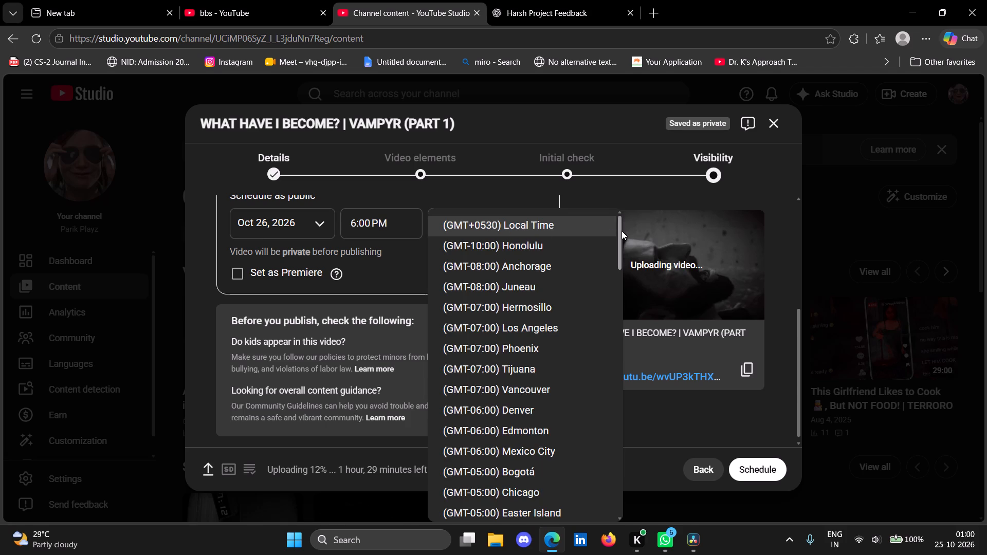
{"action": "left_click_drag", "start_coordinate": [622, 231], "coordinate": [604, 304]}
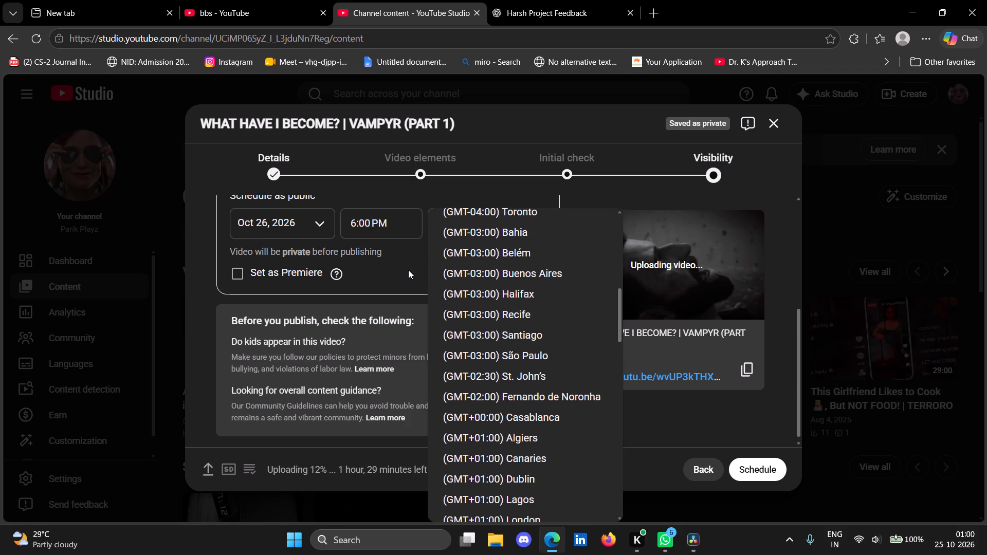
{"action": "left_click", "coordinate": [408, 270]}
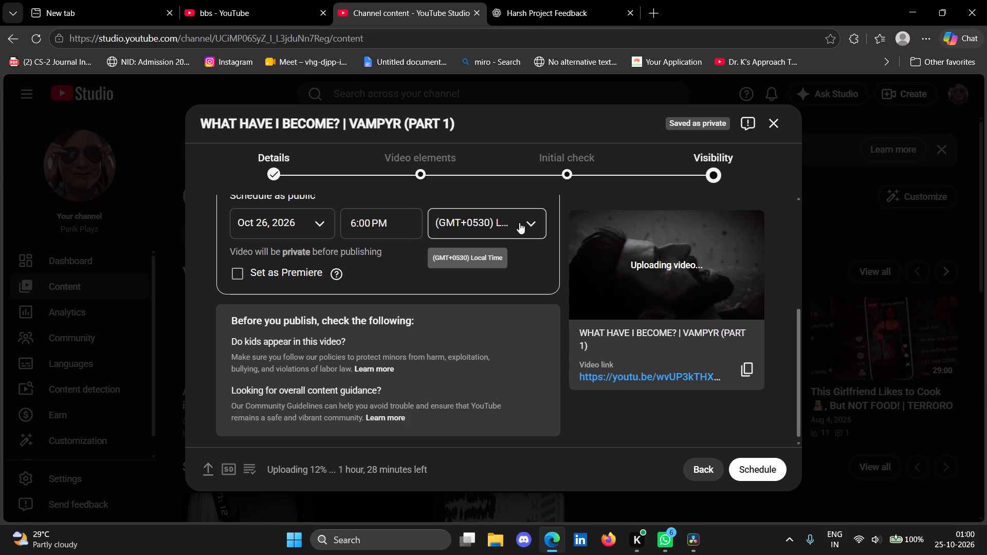
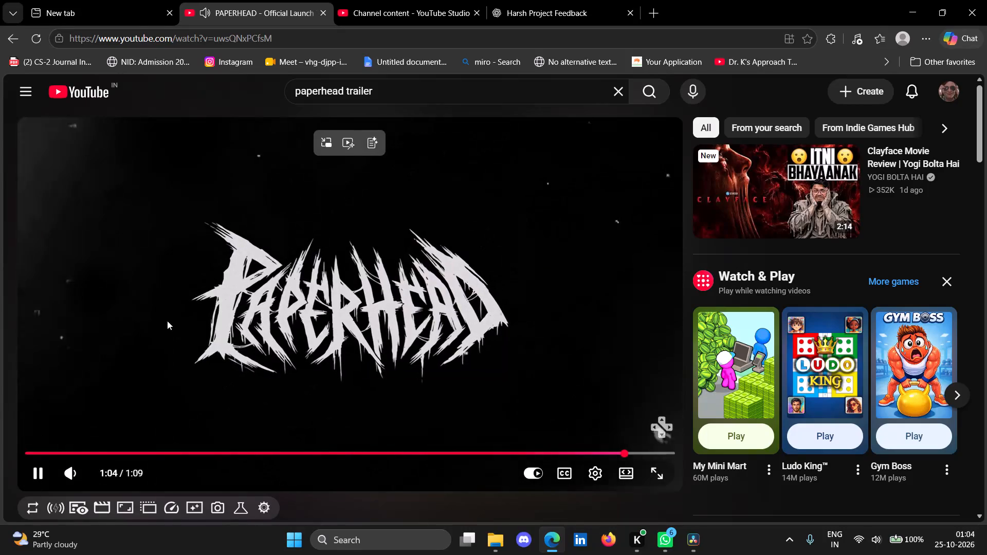
Read the viewer comments under the PAPERHEAD launch trailer and expand the reply to the comment hoping it is not broken and buggy.
{"action": "left_click", "coordinate": [367, 305]}
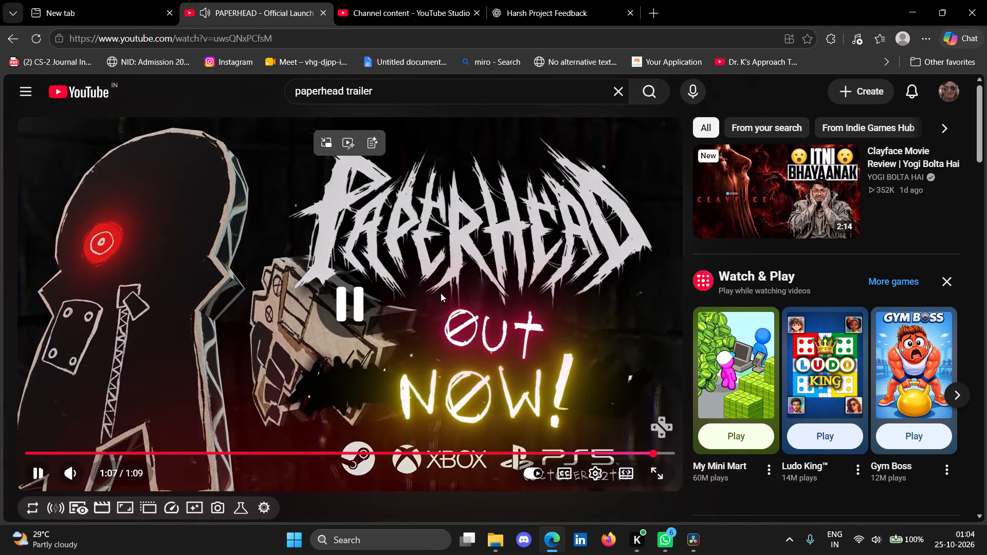
{"action": "left_click", "coordinate": [984, 135]}
{"action": "left_click_drag", "start_coordinate": [983, 136], "coordinate": [971, 192]}
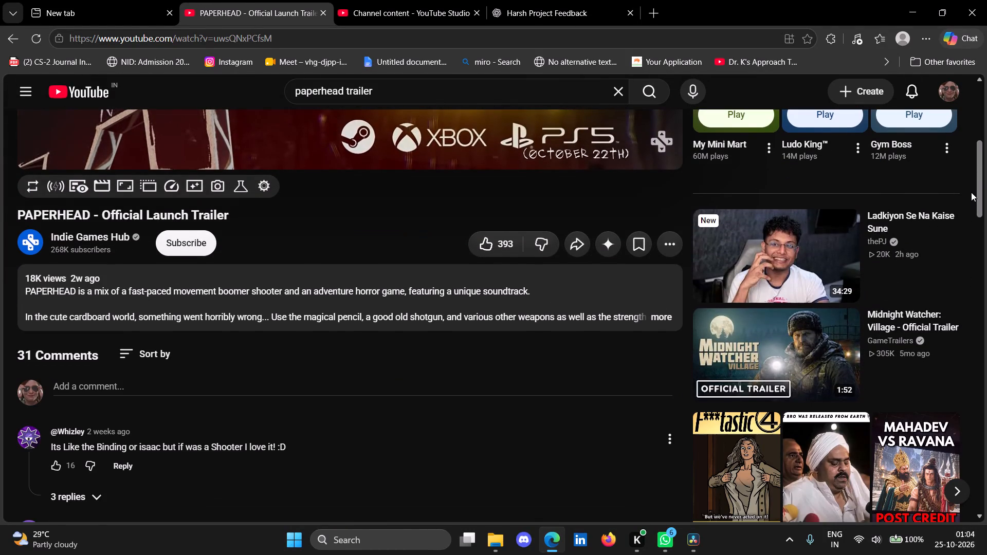
{"action": "left_click_drag", "start_coordinate": [971, 192], "coordinate": [967, 211]}
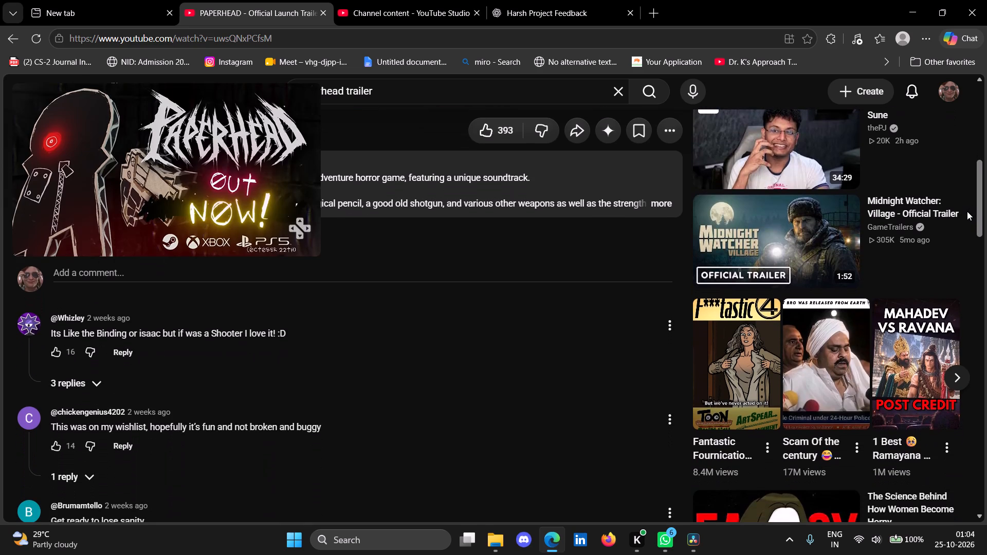
{"action": "left_click_drag", "start_coordinate": [967, 211], "coordinate": [959, 224]}
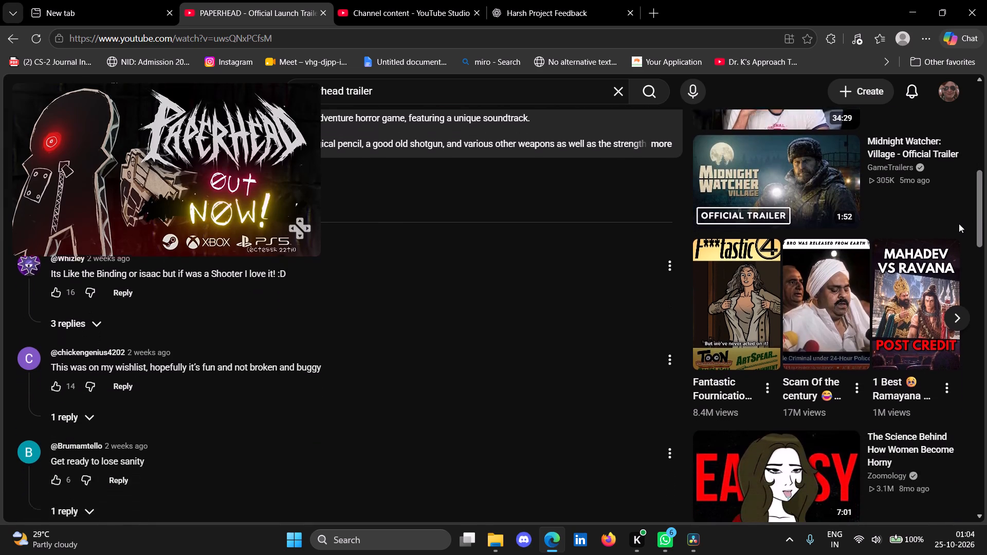
{"action": "left_click_drag", "start_coordinate": [959, 224], "coordinate": [955, 231]}
{"action": "left_click", "coordinate": [81, 354]}
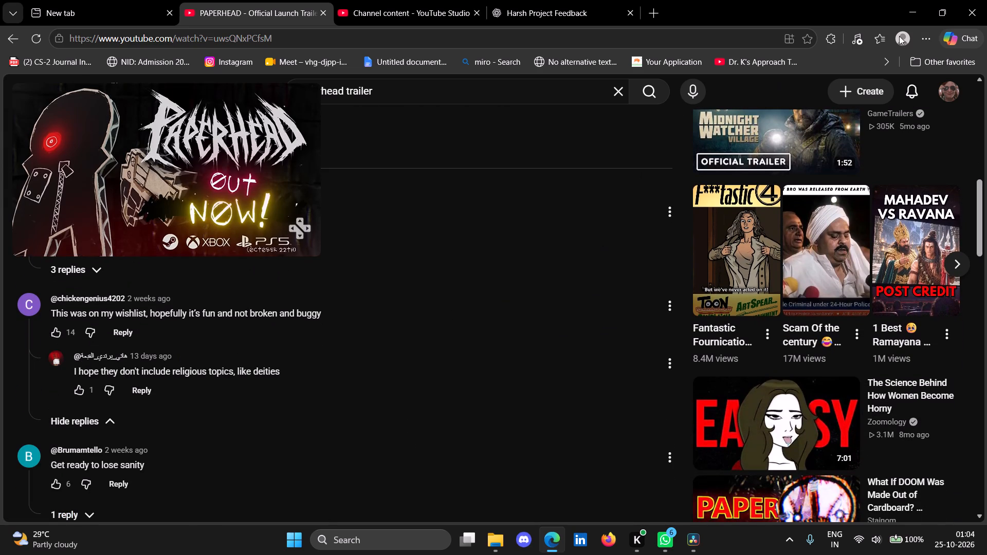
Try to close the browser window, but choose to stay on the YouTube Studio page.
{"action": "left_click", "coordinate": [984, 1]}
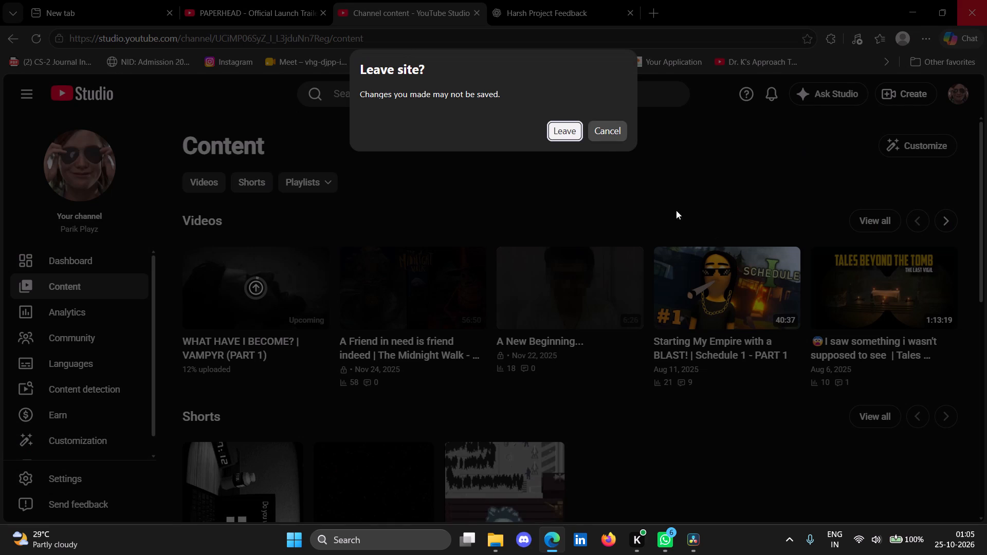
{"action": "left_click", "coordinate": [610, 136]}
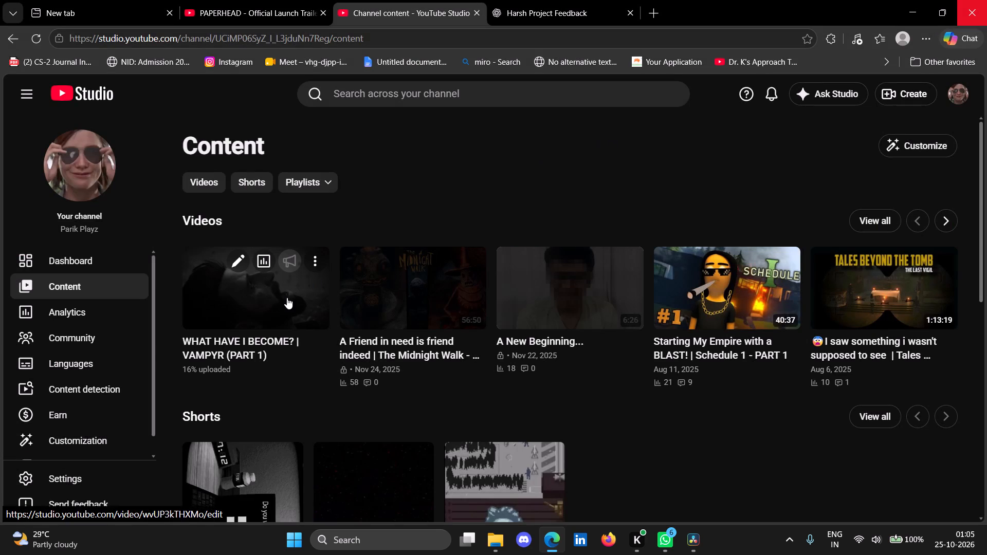
Open the details of the video "WHAT HAVE I BECOME? | VAMPYR (PART 1)" from the channel content.
{"action": "left_click", "coordinate": [285, 297]}
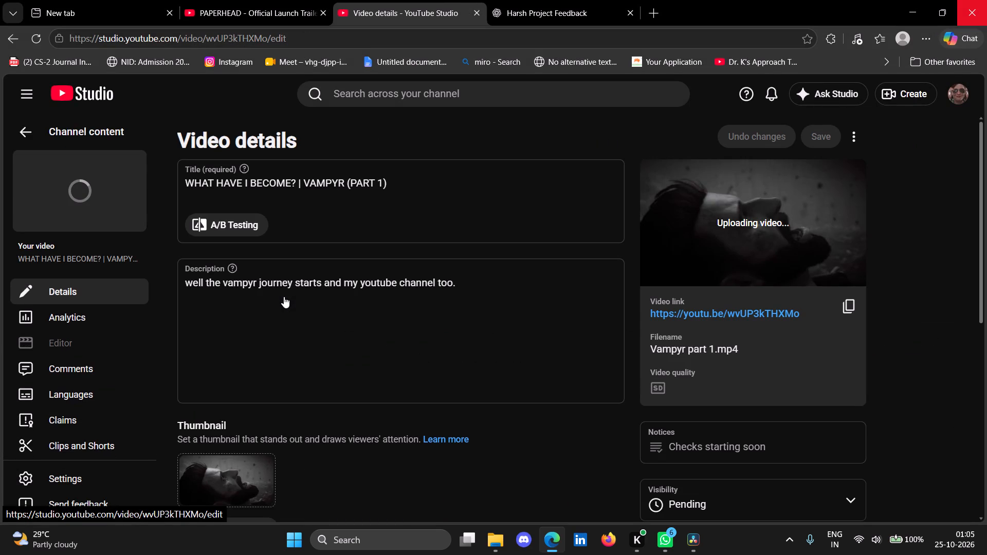